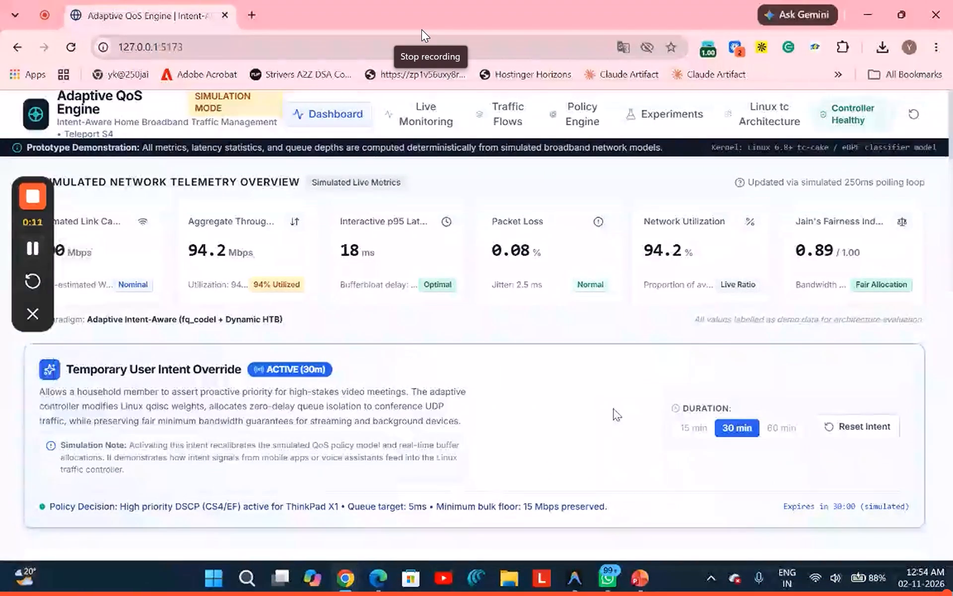
# Stop the screen recording of the Adaptive QoS Engine dashboard demonstration.
pyautogui.click(421, 29)
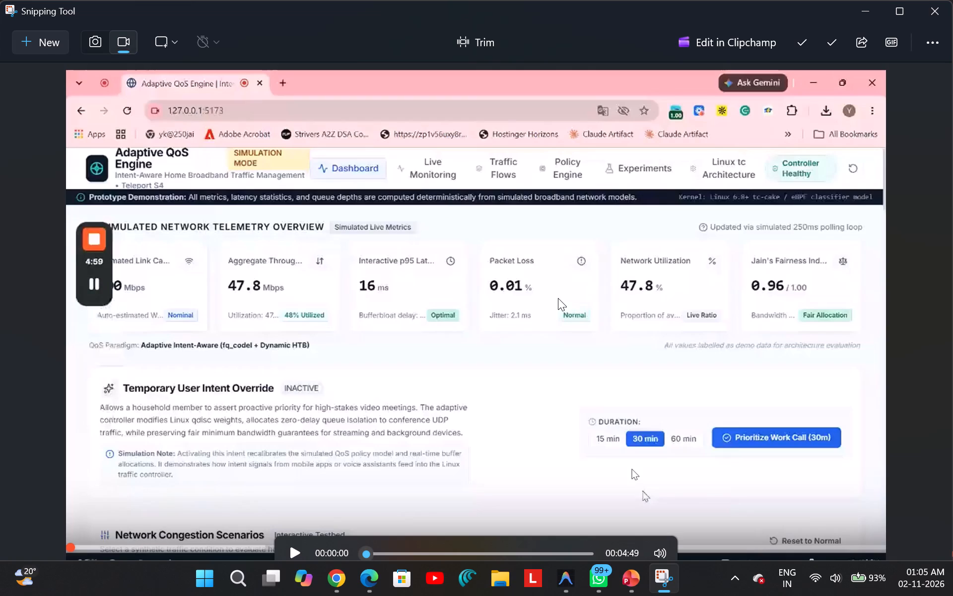
# Play the captured dashboard demo video from the beginning to review it in Snipping Tool.
pyautogui.click(293, 546)
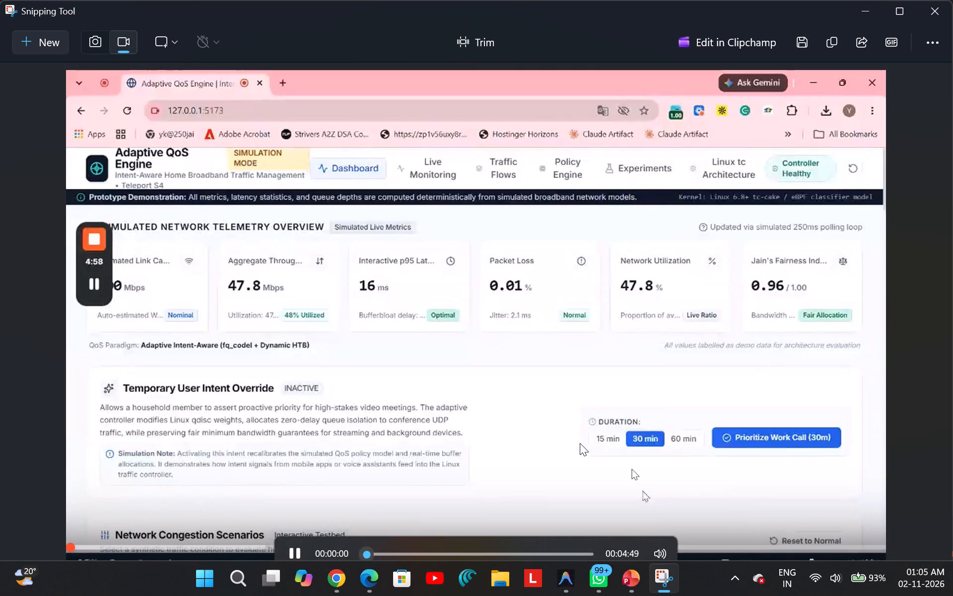
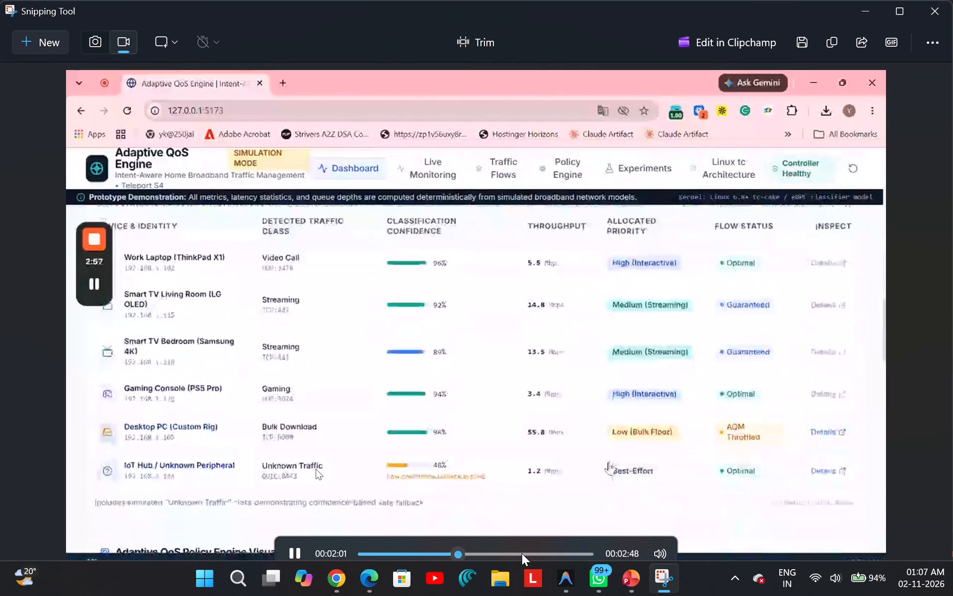
# Spot-check the middle and final sections of the captured dashboard demo video, then close Snipping Tool.
pyautogui.click(522, 553)
pyautogui.click(555, 553)
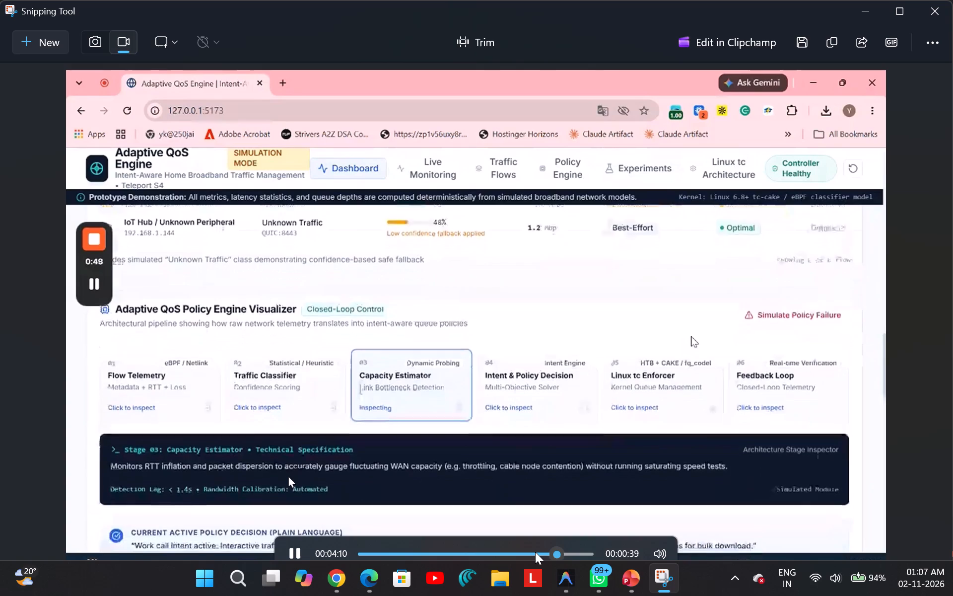
pyautogui.click(535, 552)
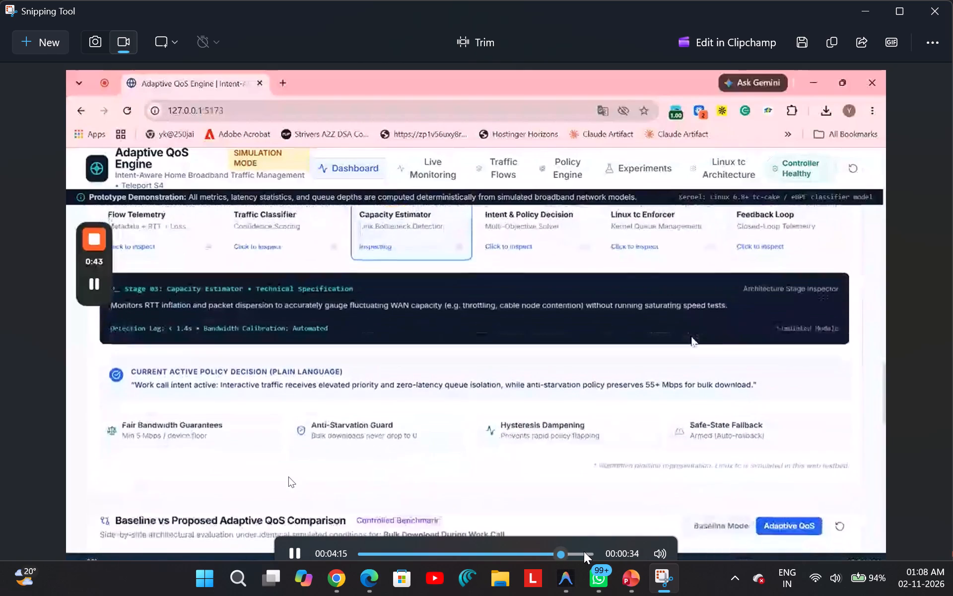
pyautogui.click(584, 555)
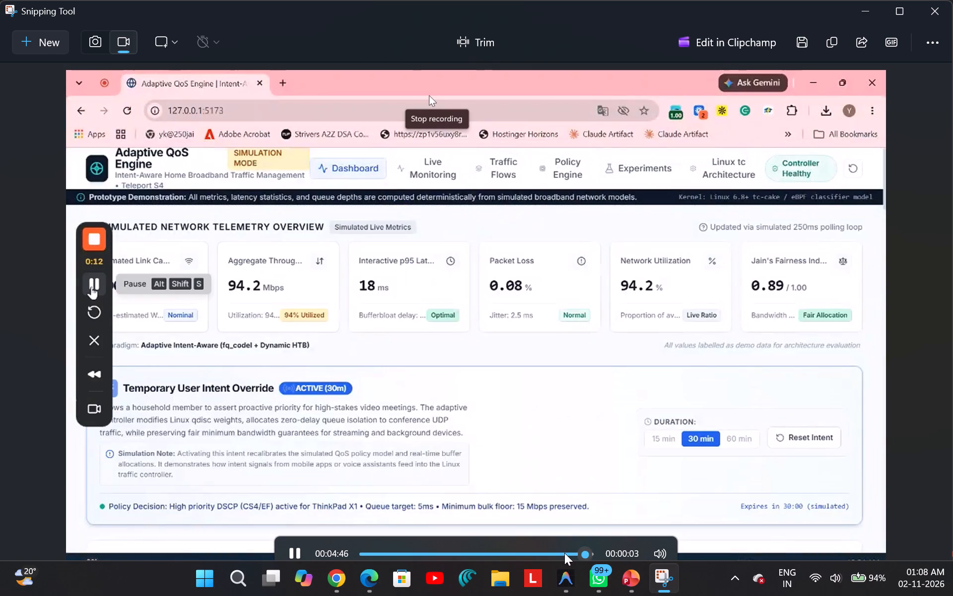
pyautogui.click(557, 551)
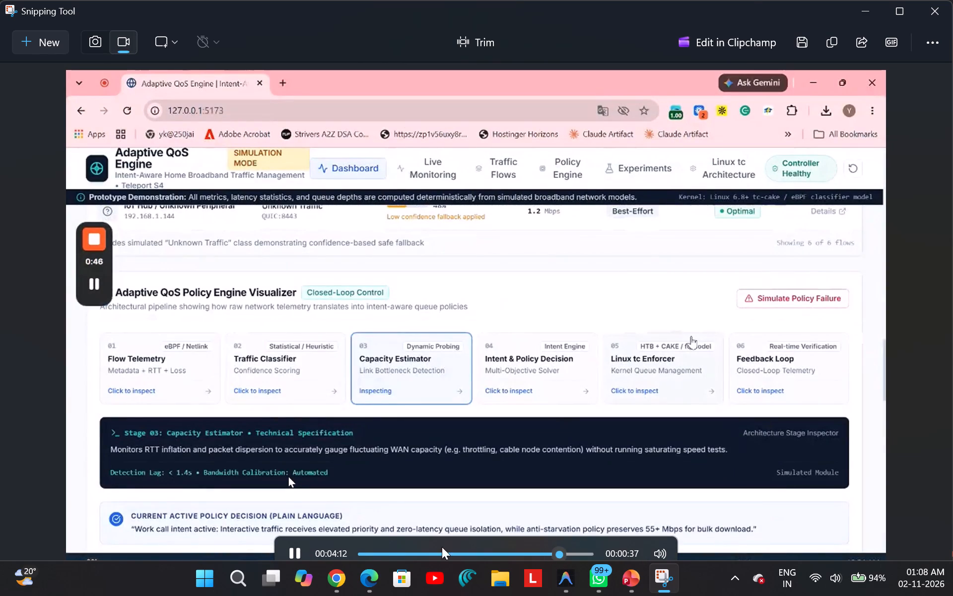
pyautogui.click(383, 554)
pyautogui.click(546, 551)
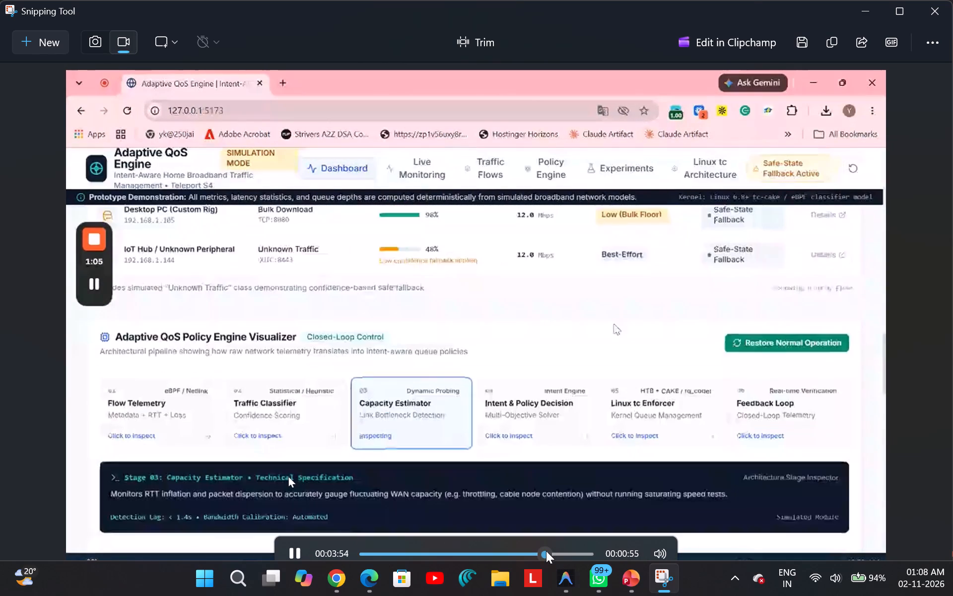
pyautogui.click(574, 552)
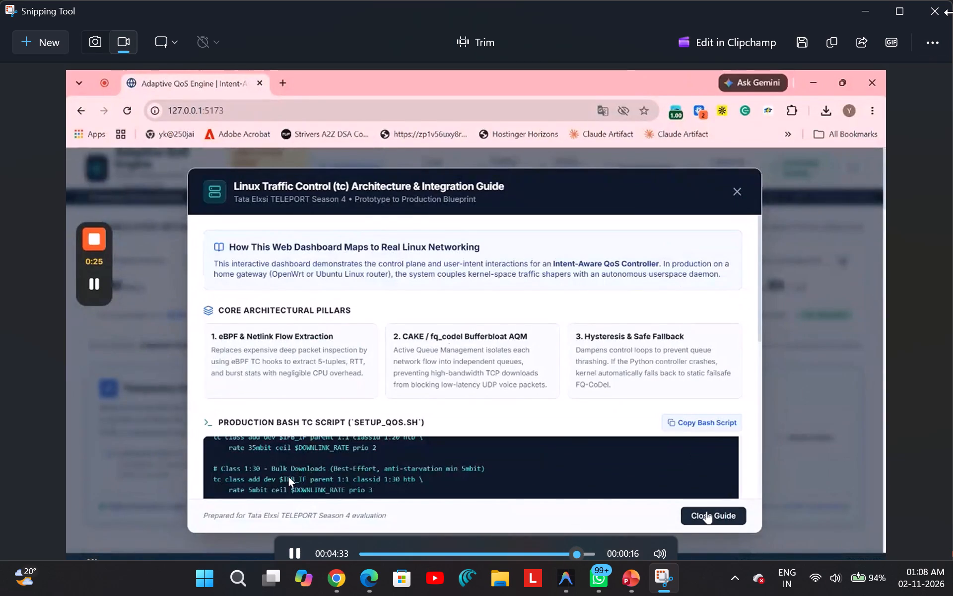
pyautogui.click(948, 12)
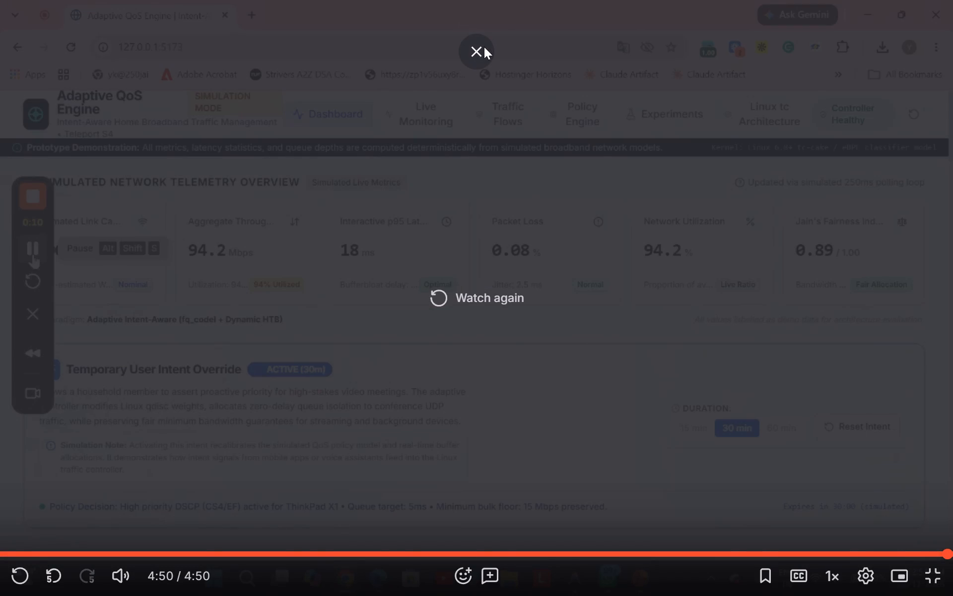
# Leave full screen in Chrome, review the last minute or so of the Loom demo, then close its page and the camera request.
pyautogui.click(484, 47)
pyautogui.click(322, 334)
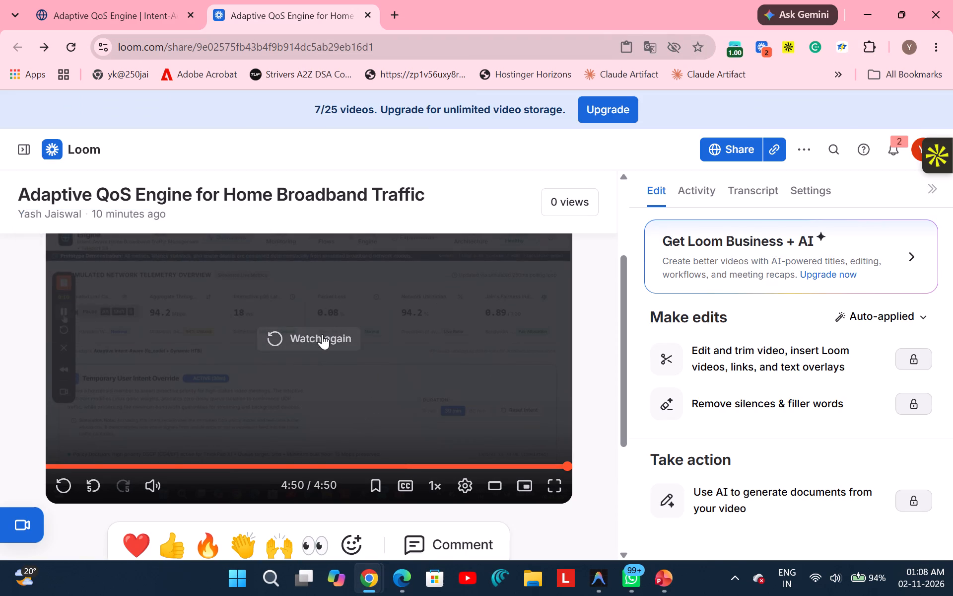
pyautogui.click(515, 465)
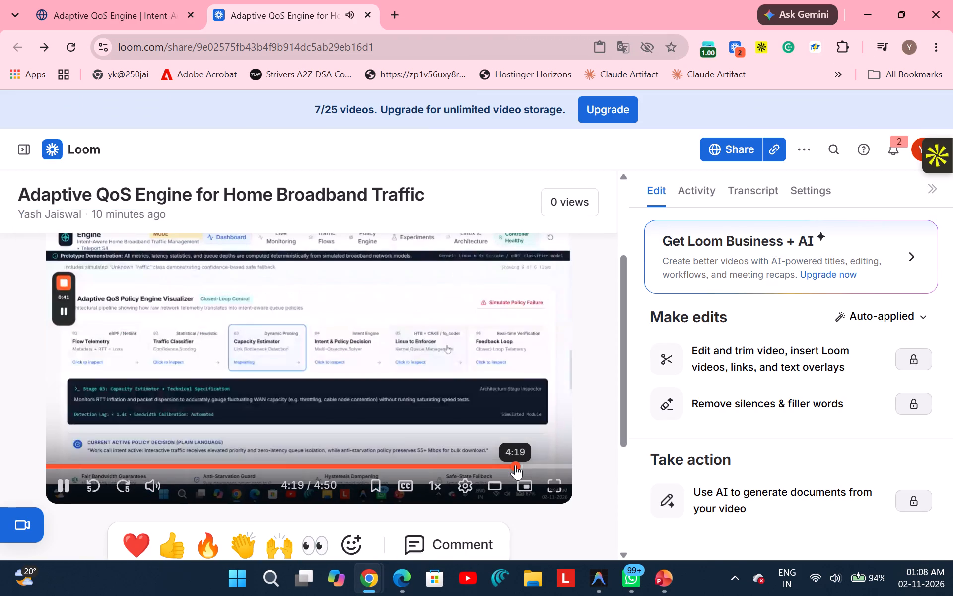
pyautogui.click(510, 464)
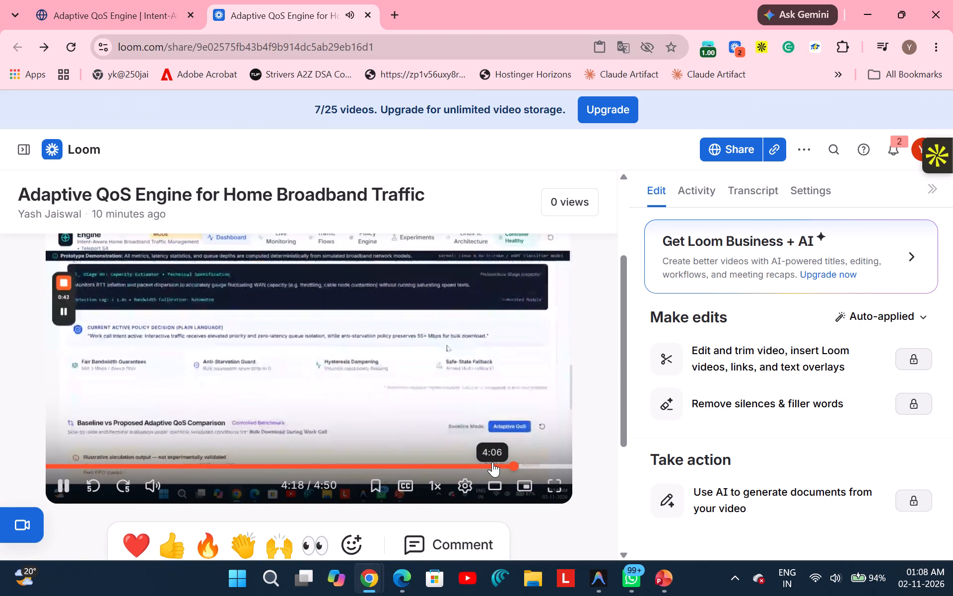
pyautogui.click(492, 462)
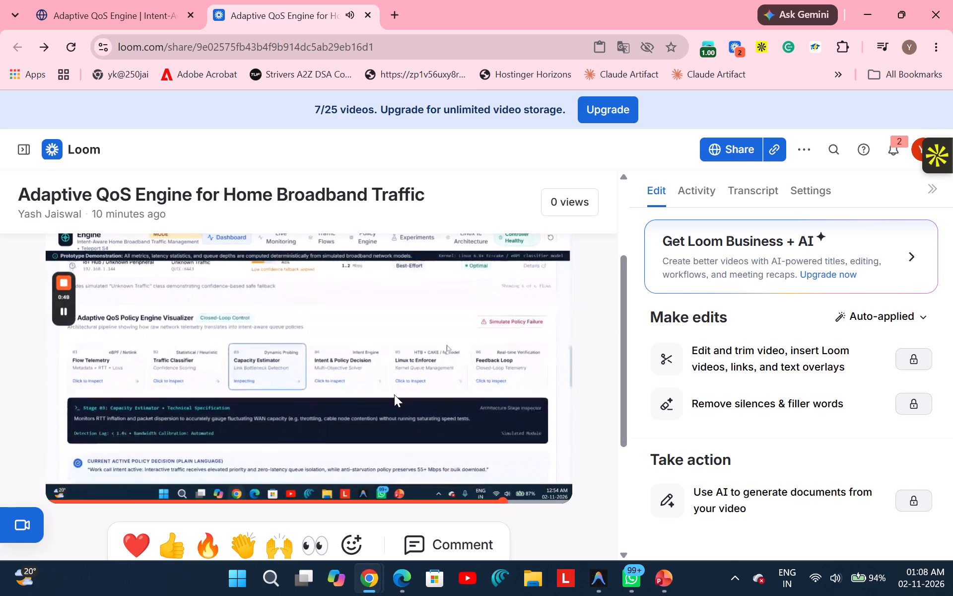
pyautogui.hscroll(1, 394, 394)
pyautogui.click(458, 470)
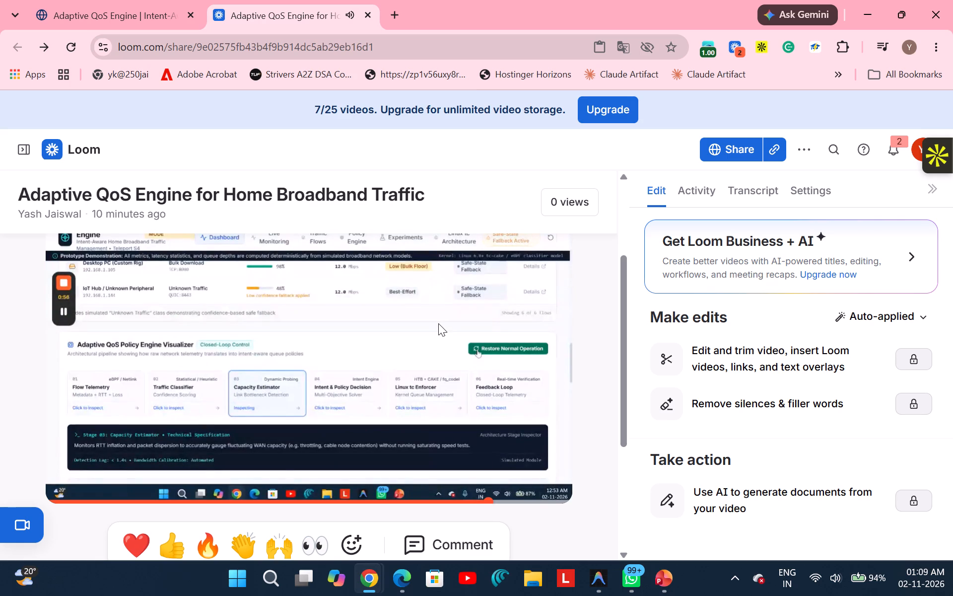
pyautogui.click(400, 333)
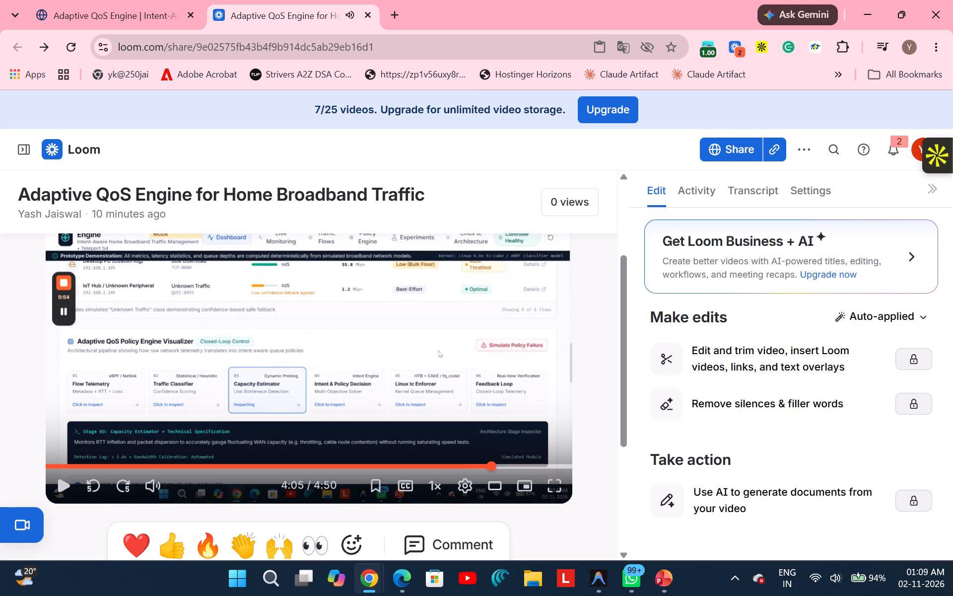
pyautogui.click(370, 14)
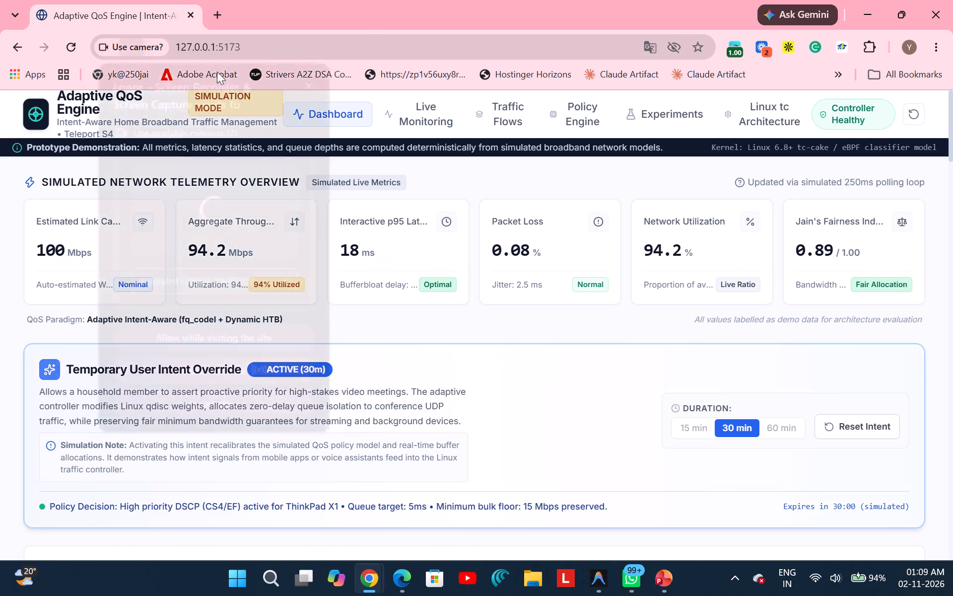
pyautogui.click(307, 81)
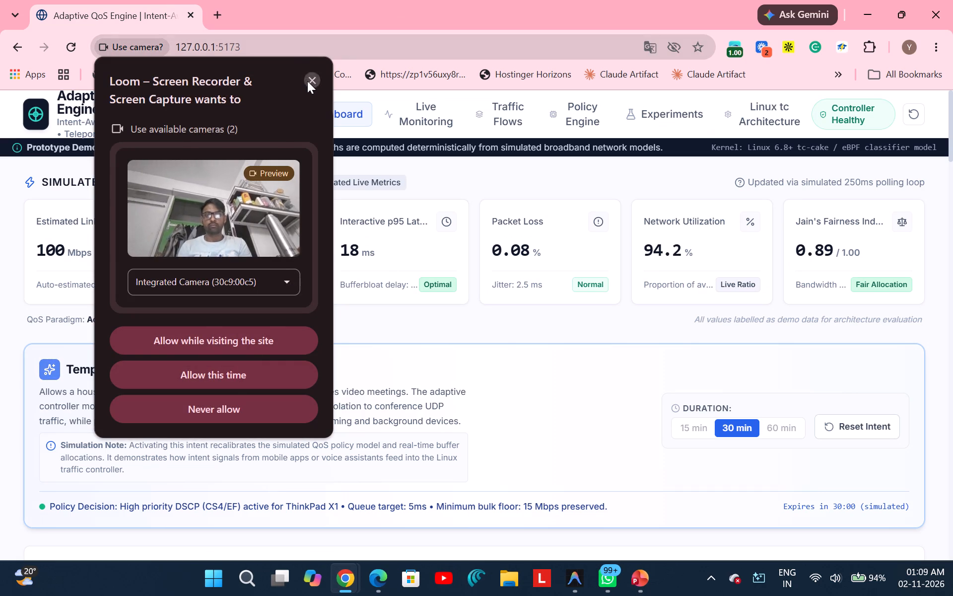
# Search the web for the Adobe QR code generator in a new tab and open Adobe Express's free generator page.
pyautogui.click(220, 17)
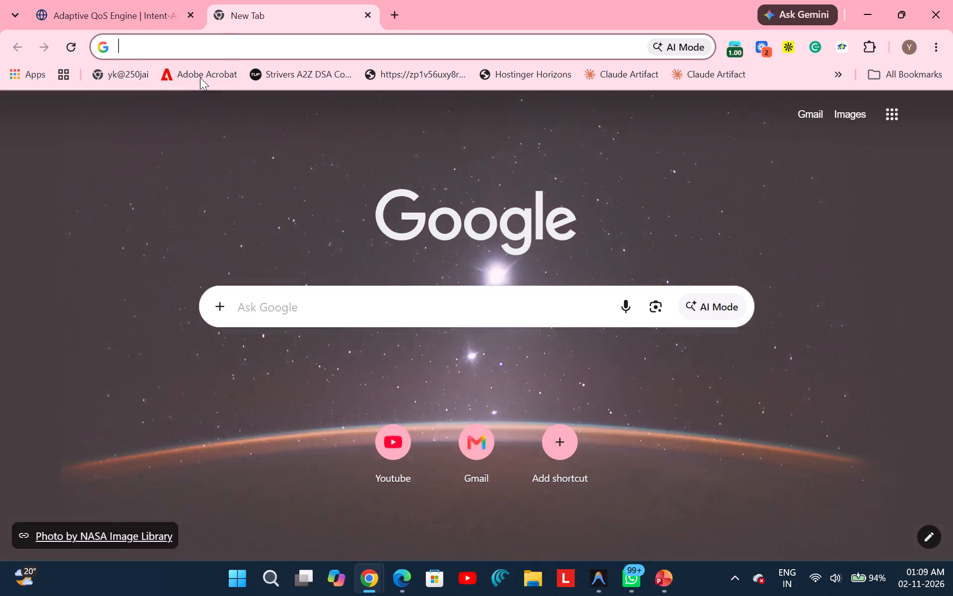
pyautogui.write('adobe')
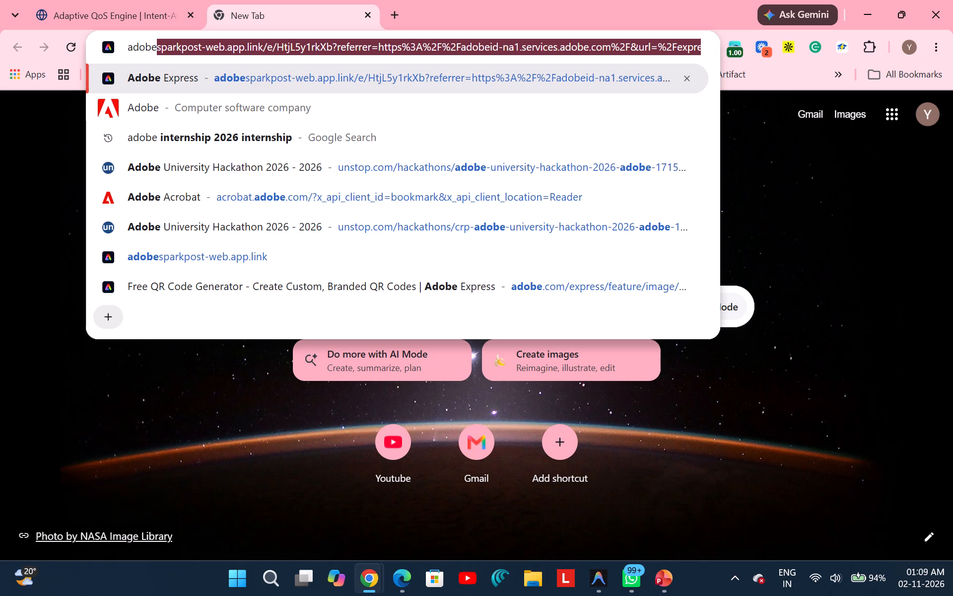
pyautogui.press('BackSpace')
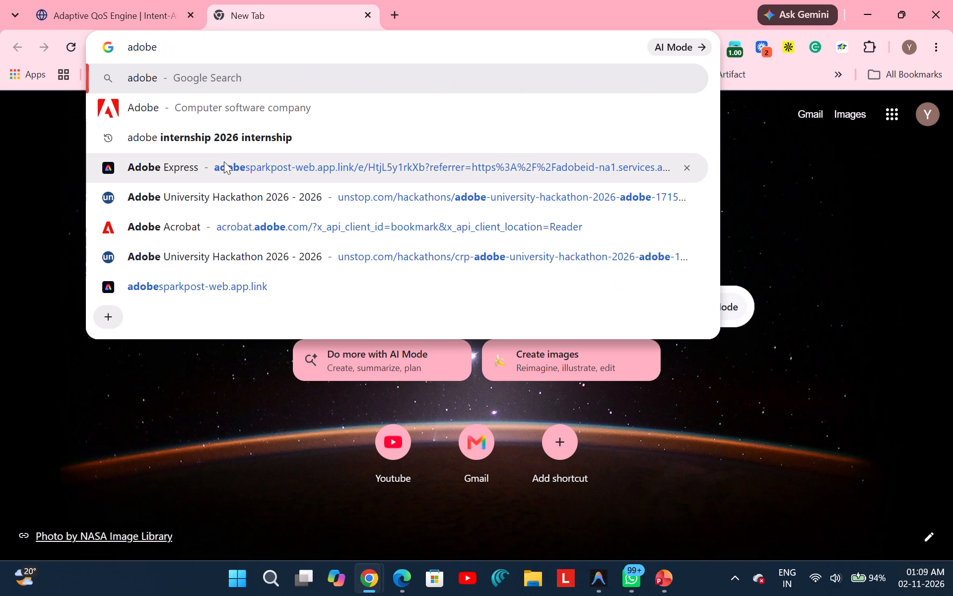
pyautogui.press('space')
pyautogui.write('qr')
pyautogui.press('space')
pyautogui.press('Return')
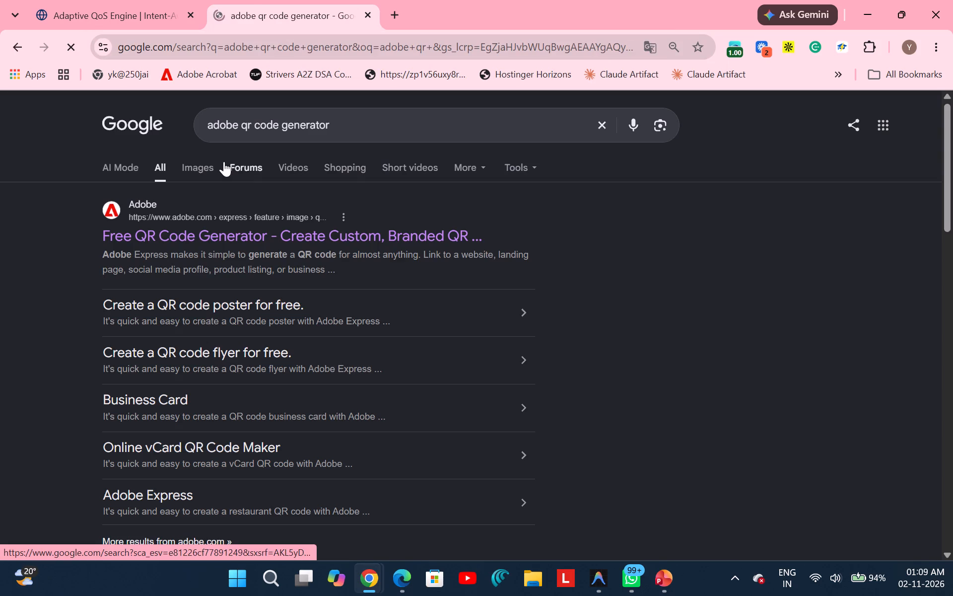
pyautogui.click(207, 222)
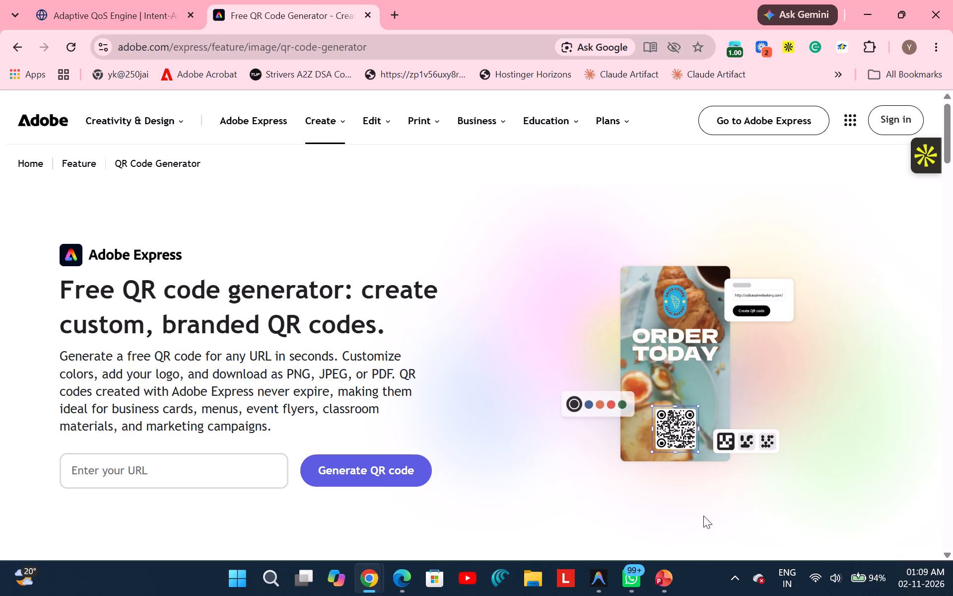
pyautogui.click(529, 576)
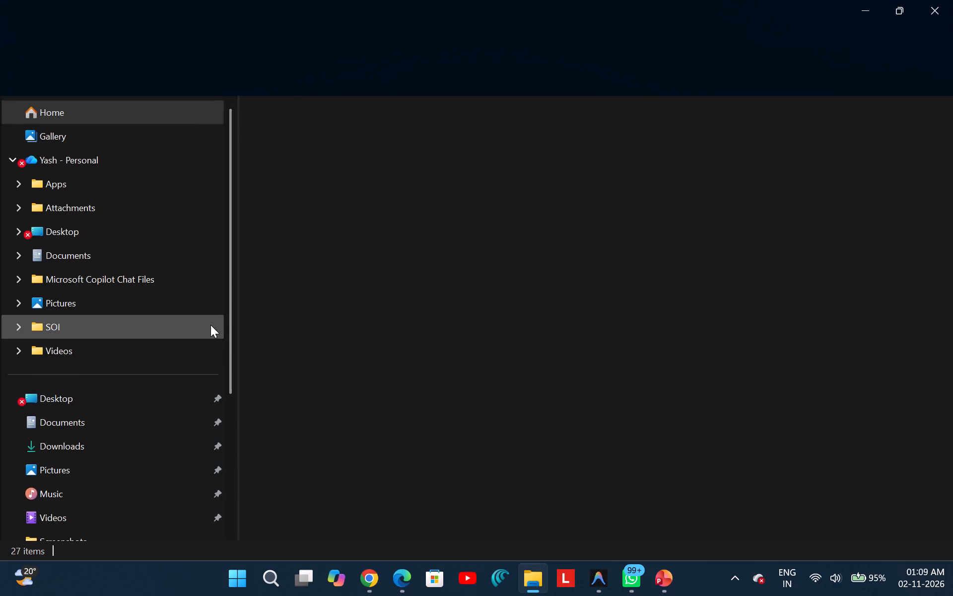
pyautogui.click(65, 521)
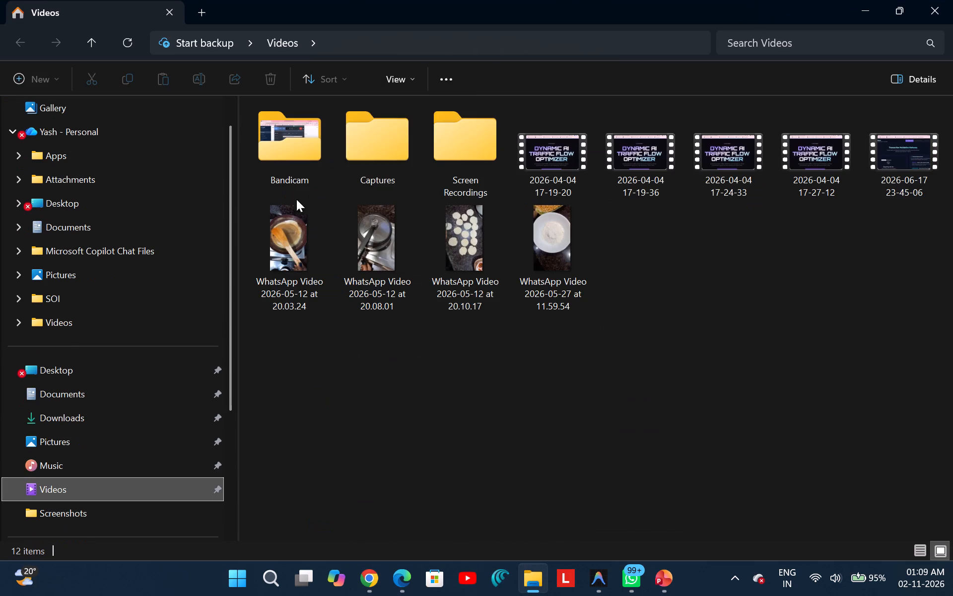
pyautogui.doubleClick(446, 160)
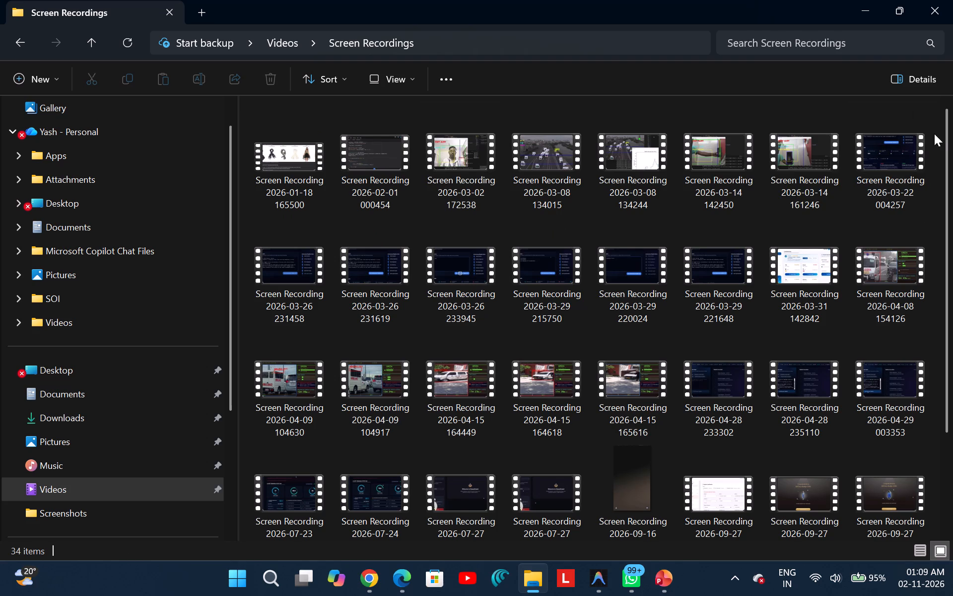
pyautogui.moveTo(952, 161); pyautogui.dragTo(945, 388)
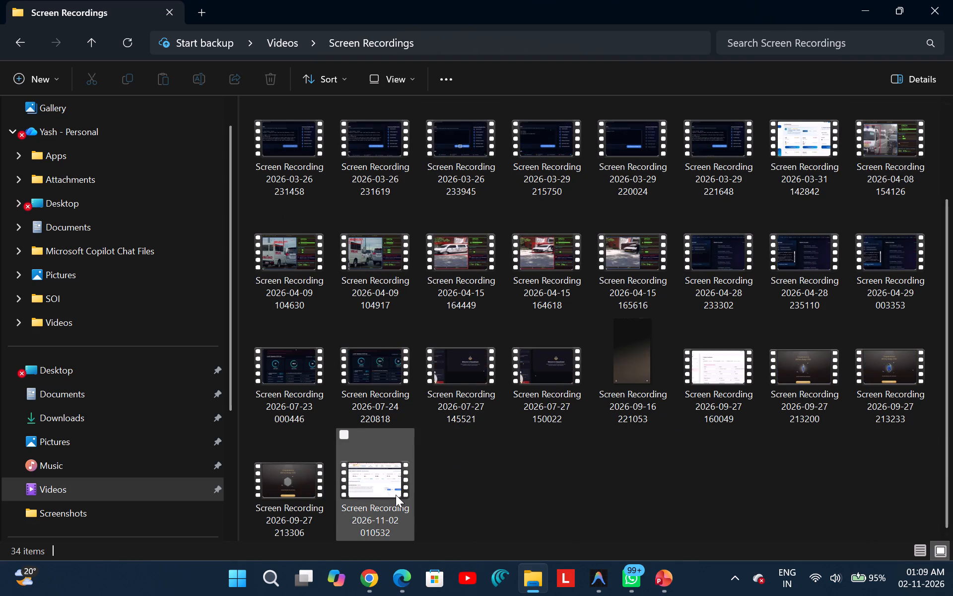
pyautogui.doubleClick(396, 495)
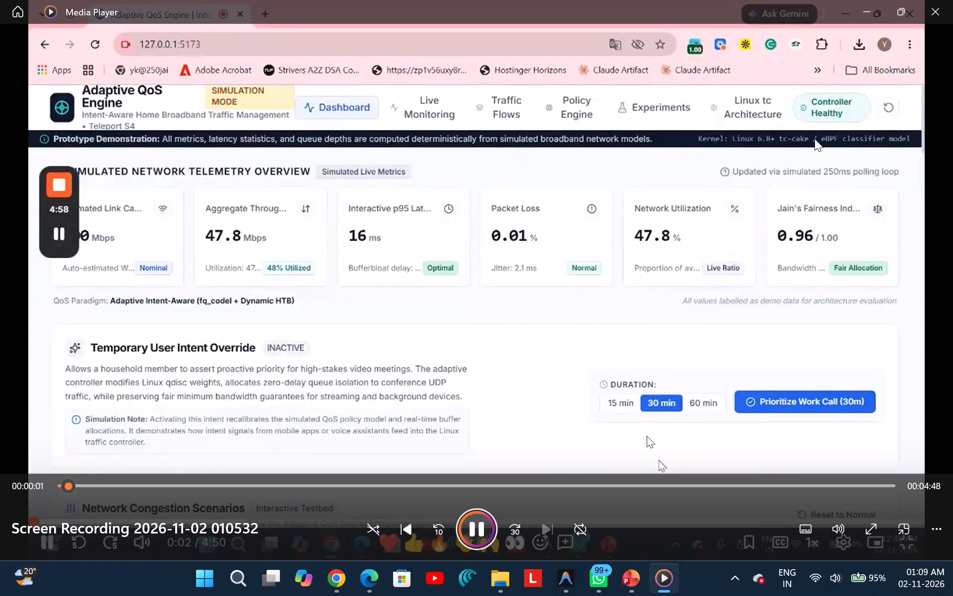
pyautogui.click(952, 0)
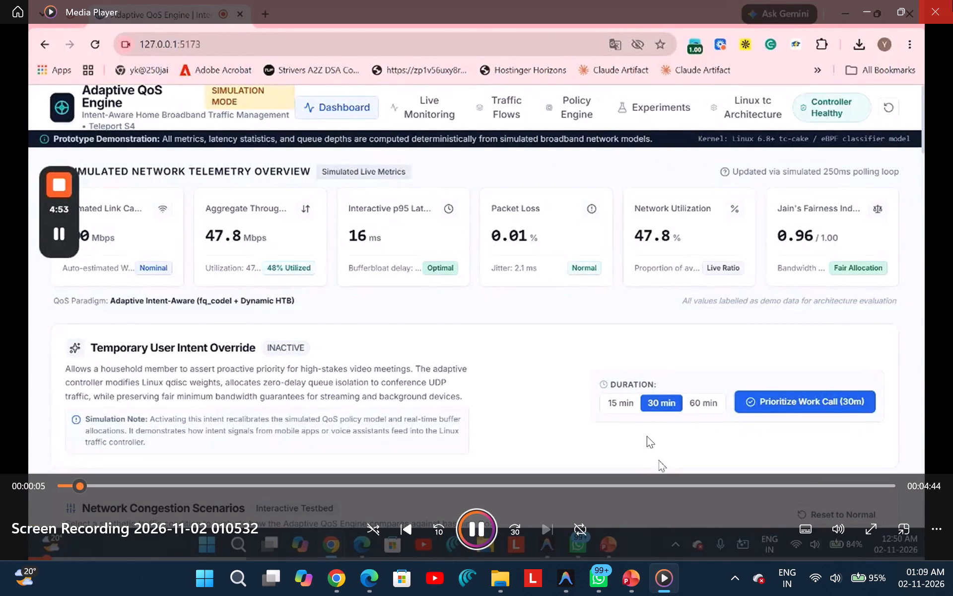
pyautogui.click(871, 14)
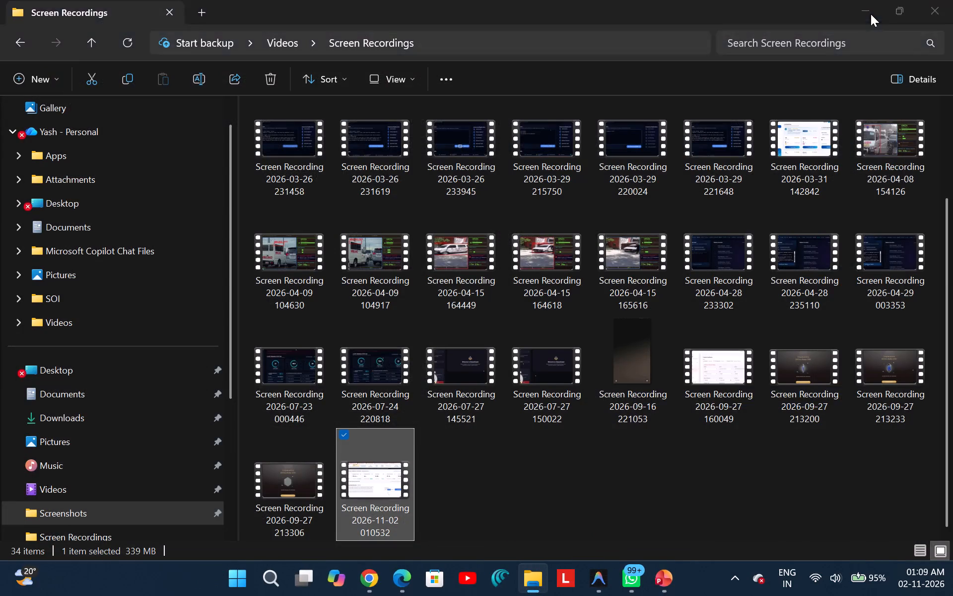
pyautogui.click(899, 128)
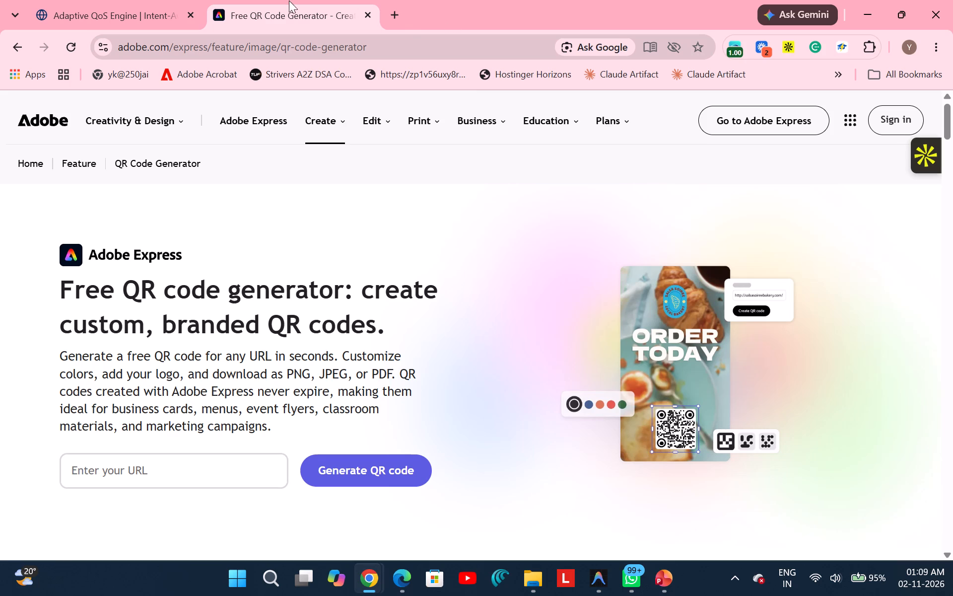
# Open Google Drive in a new browser tab.
pyautogui.click(397, 18)
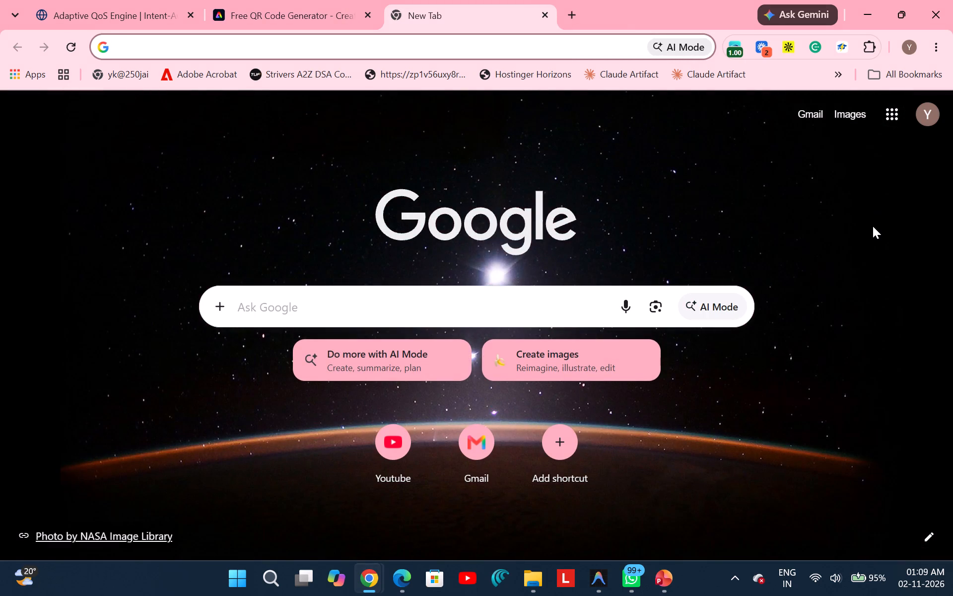
pyautogui.click(890, 118)
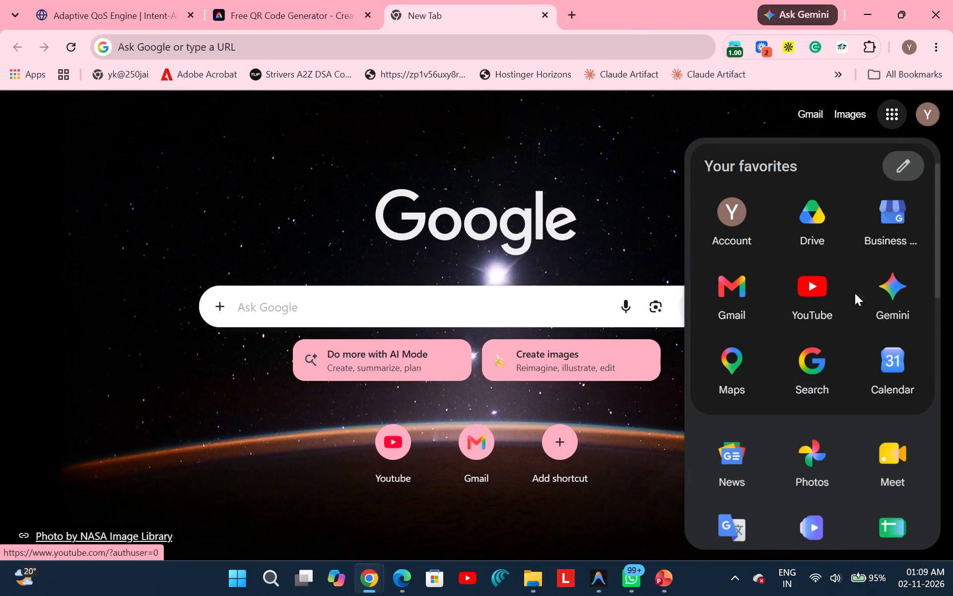
pyautogui.click(814, 226)
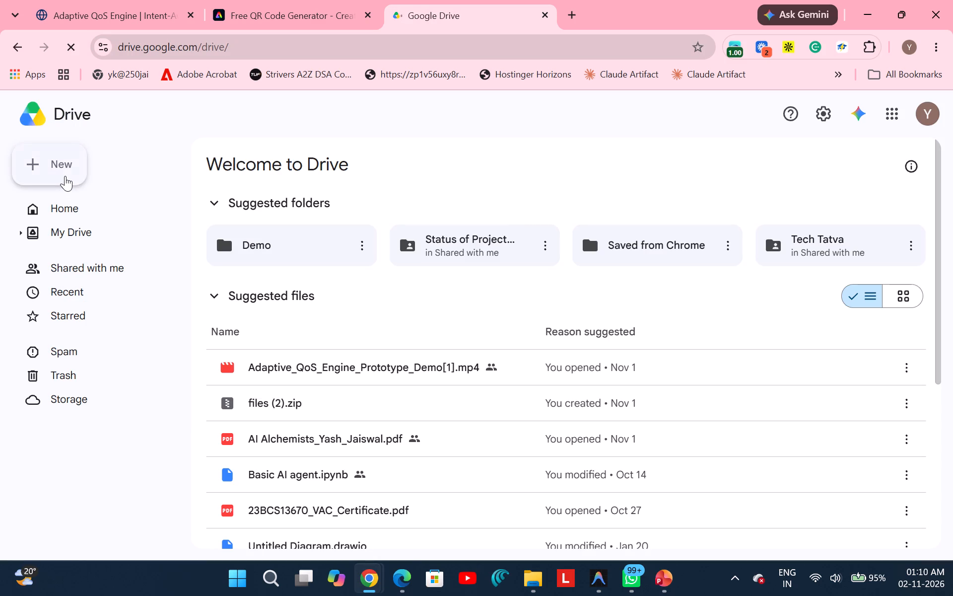
pyautogui.click(65, 176)
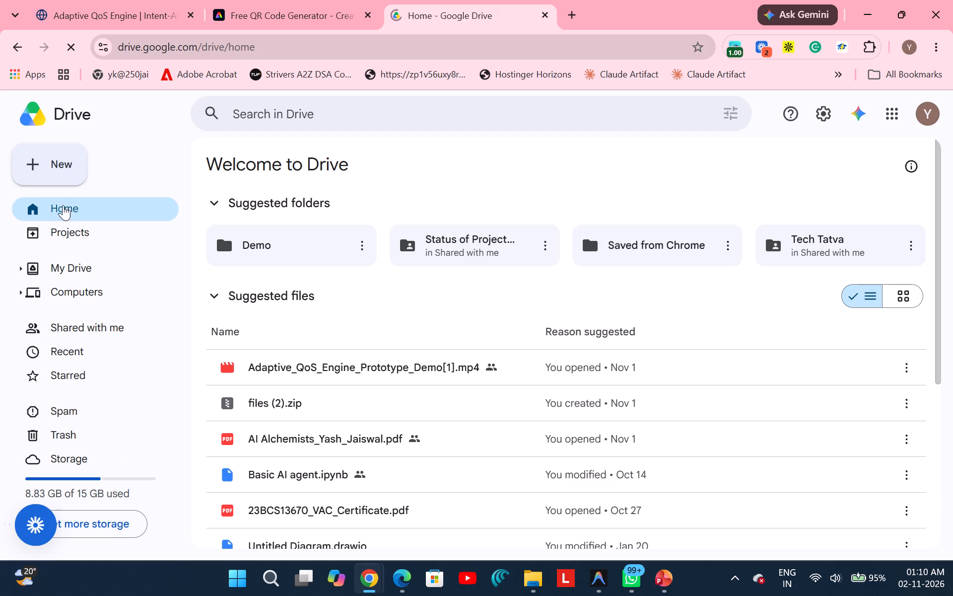
pyautogui.click(59, 171)
pyautogui.click(68, 198)
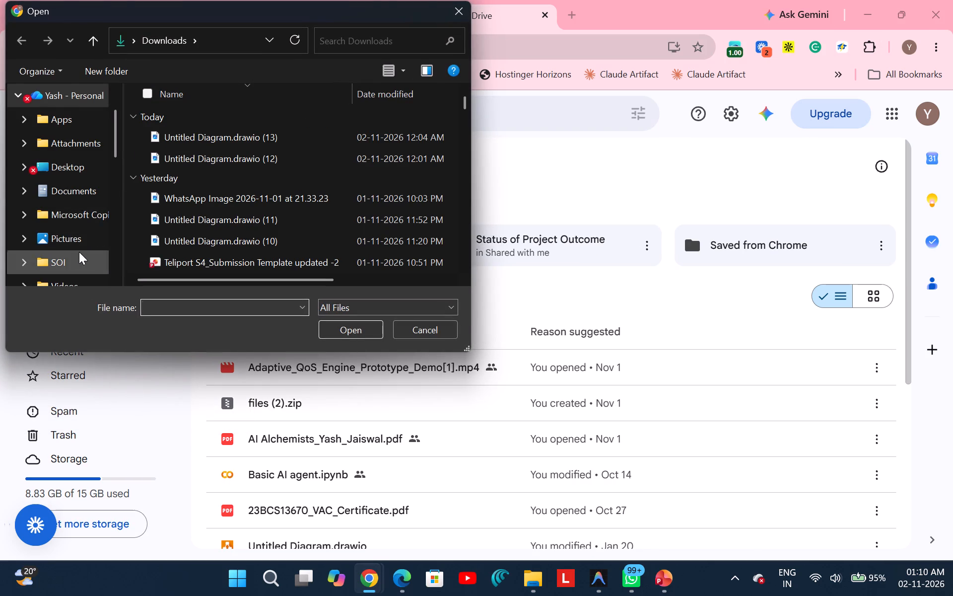
pyautogui.scroll(-2, 79, 252)
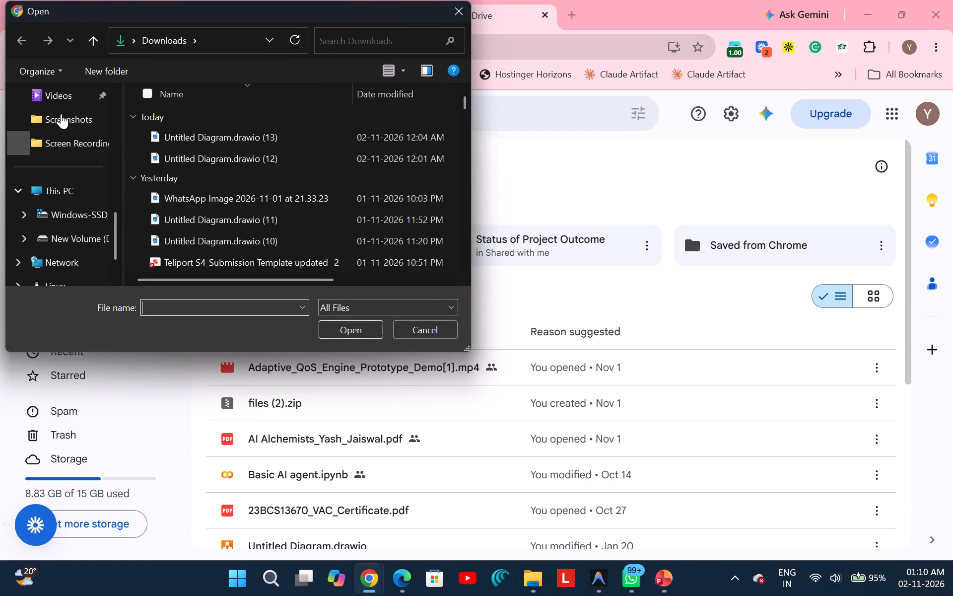
pyautogui.click(64, 98)
pyautogui.doubleClick(358, 149)
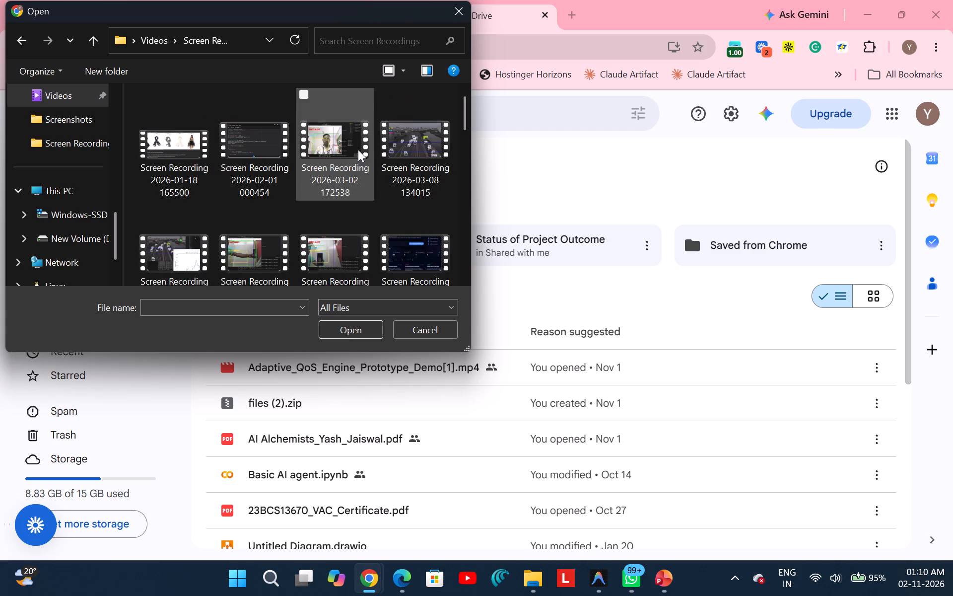
pyautogui.moveTo(461, 121); pyautogui.dragTo(461, 284)
pyautogui.click(256, 236)
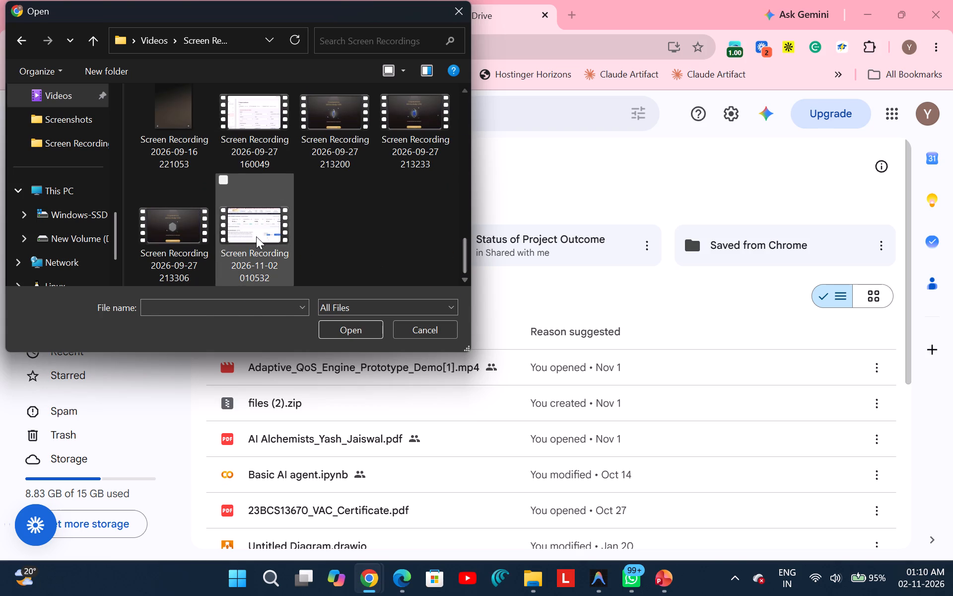
pyautogui.click(344, 336)
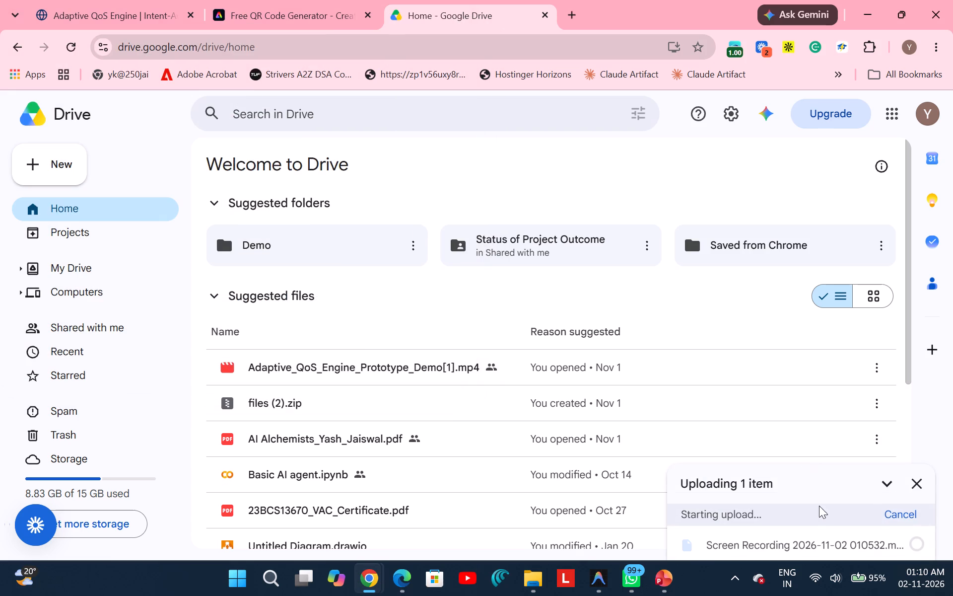
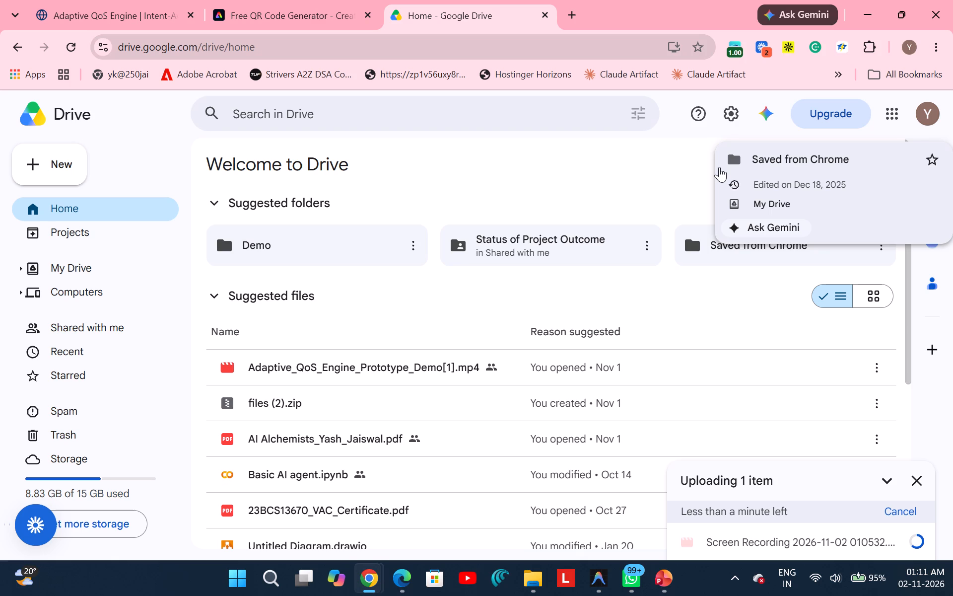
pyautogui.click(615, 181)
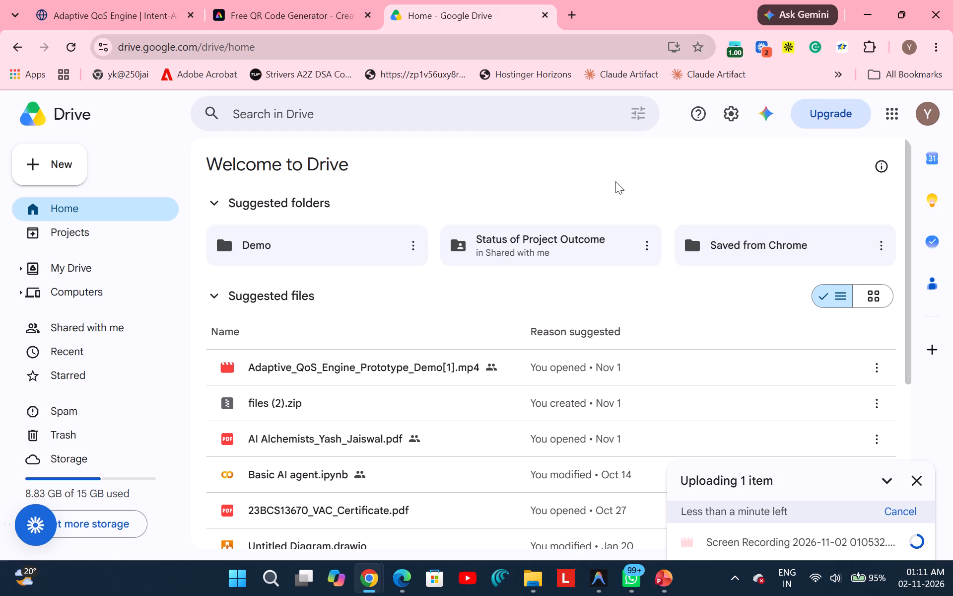
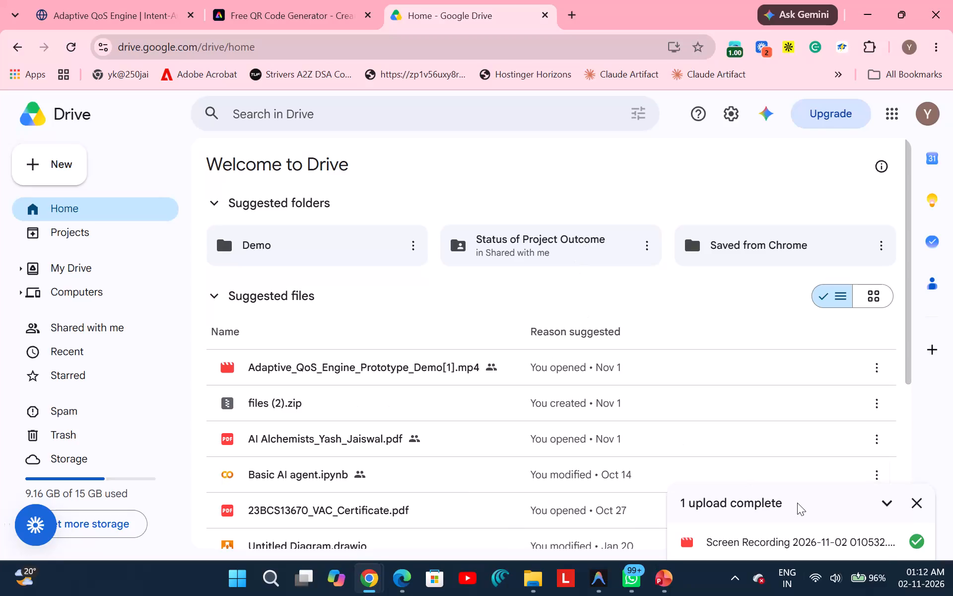
pyautogui.click(917, 537)
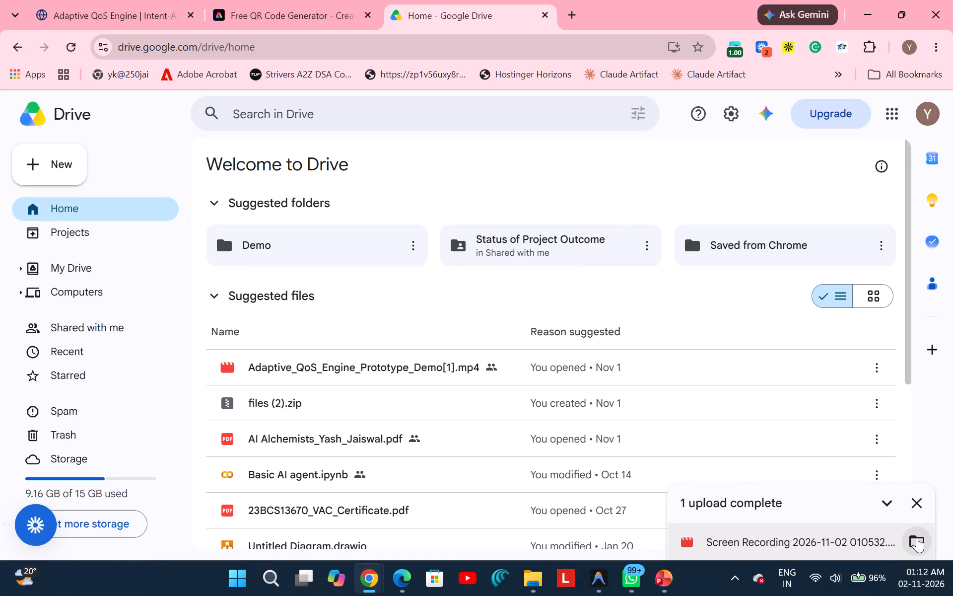
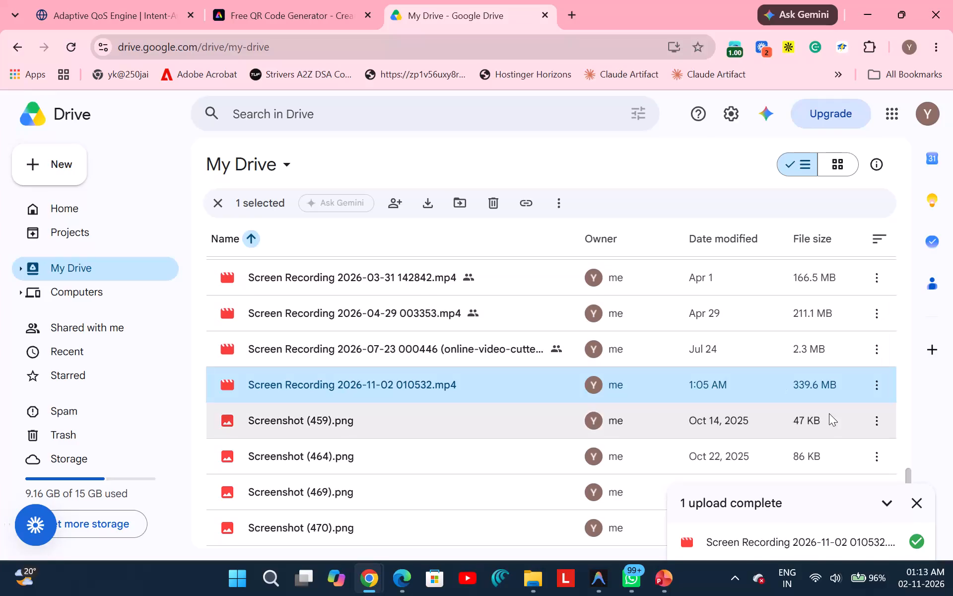
# Share Screen Recording 2026-11-02 010532.mp4 with anyone with the link and copy its sharing link.
pyautogui.click(885, 377)
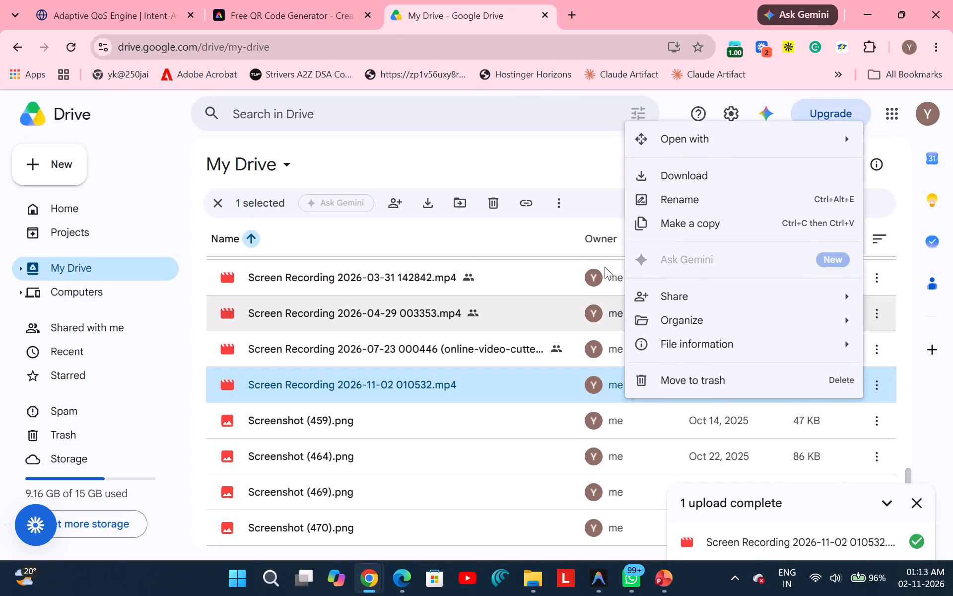
pyautogui.click(690, 296)
pyautogui.click(503, 326)
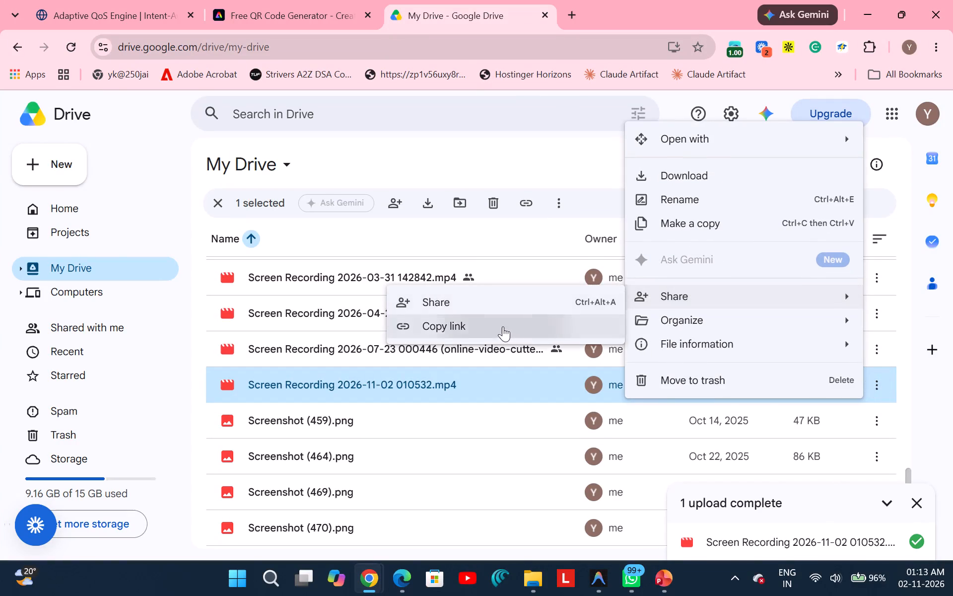
pyautogui.click(148, 526)
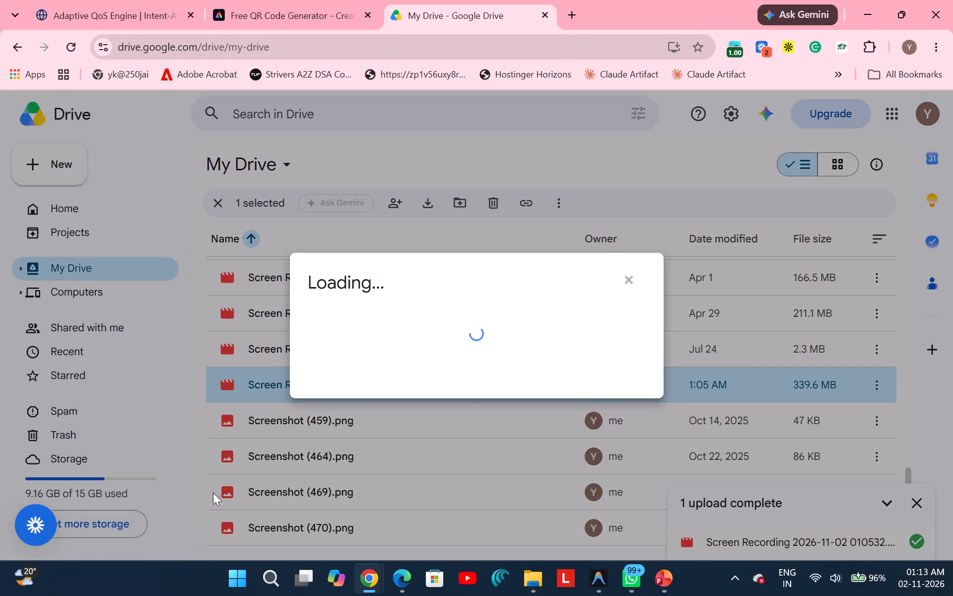
pyautogui.click(371, 405)
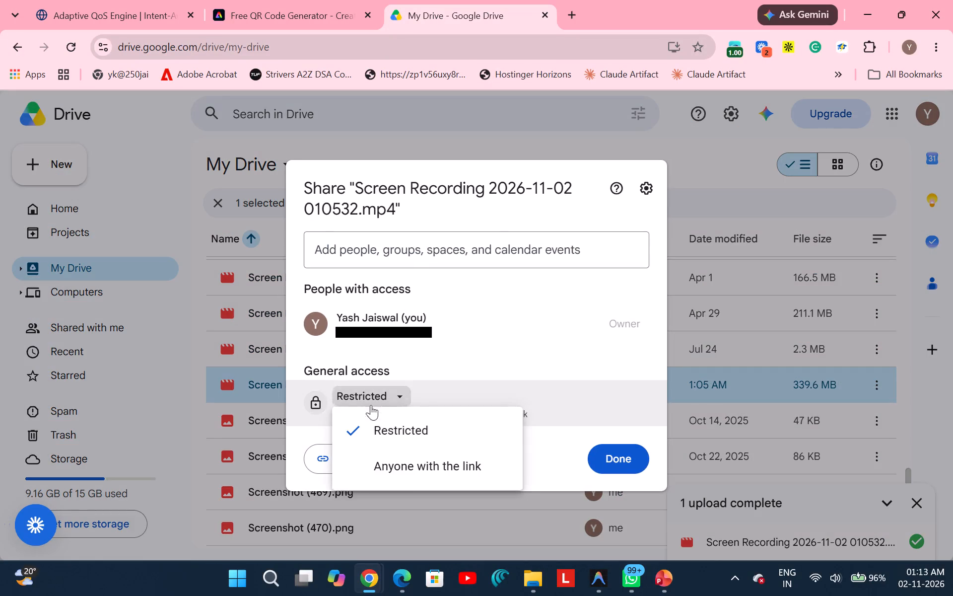
pyautogui.click(414, 475)
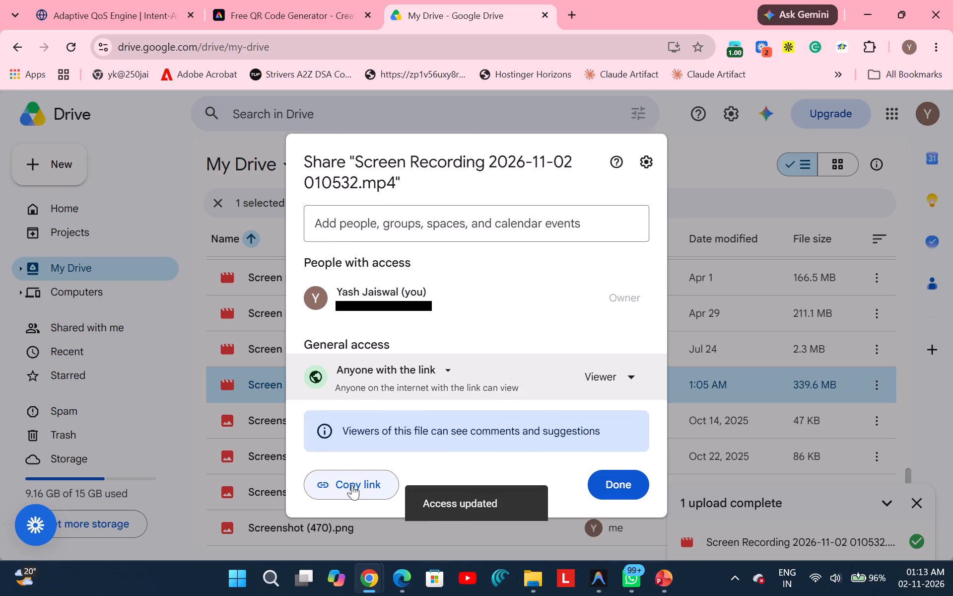
pyautogui.click(352, 485)
pyautogui.click(620, 472)
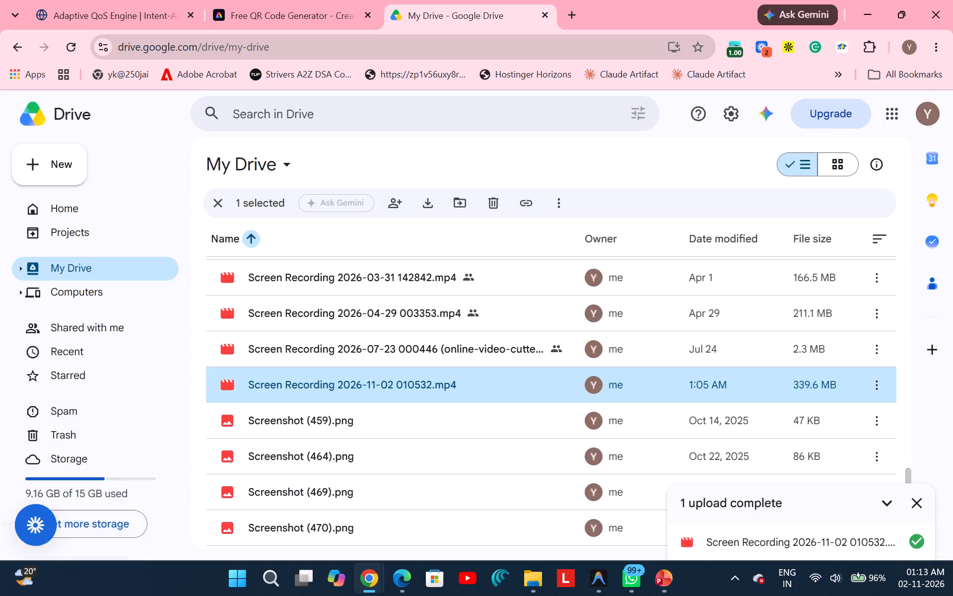
# Generate a QR code from the copied Drive sharing link in the Adobe Express QR code generator.
pyautogui.click(296, 20)
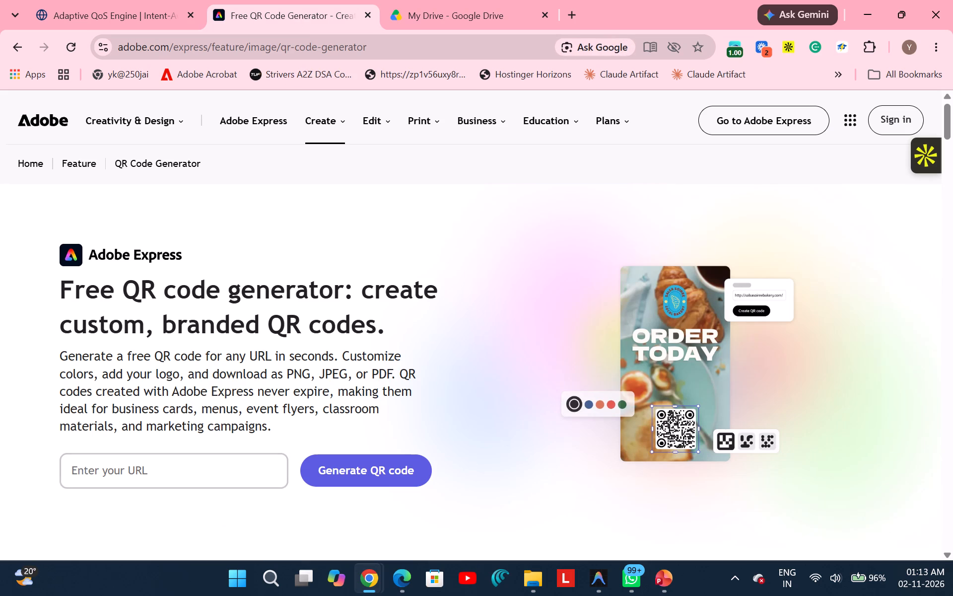
pyautogui.click(188, 481)
pyautogui.hotkey('ctrl', 'v')
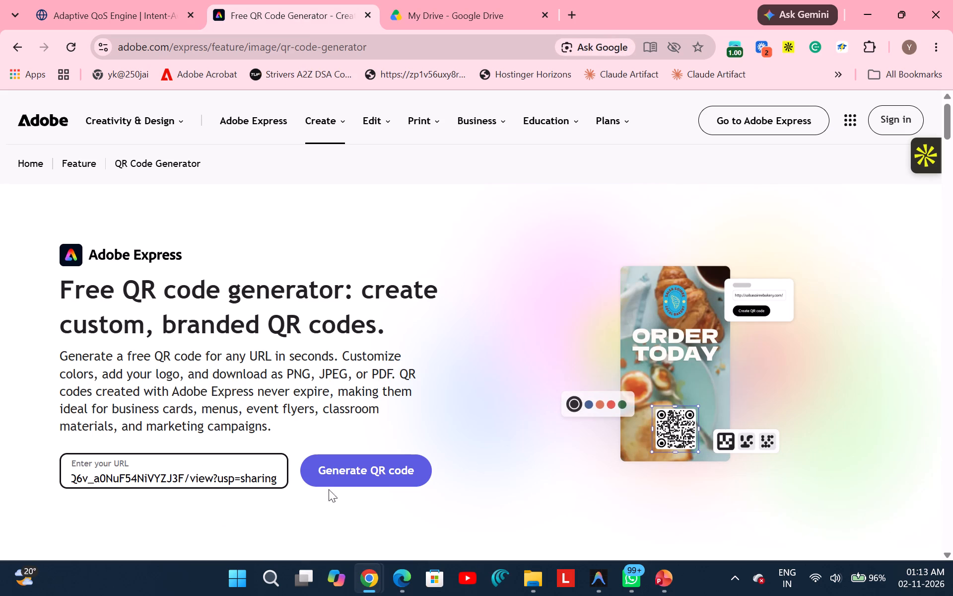
pyautogui.click(360, 466)
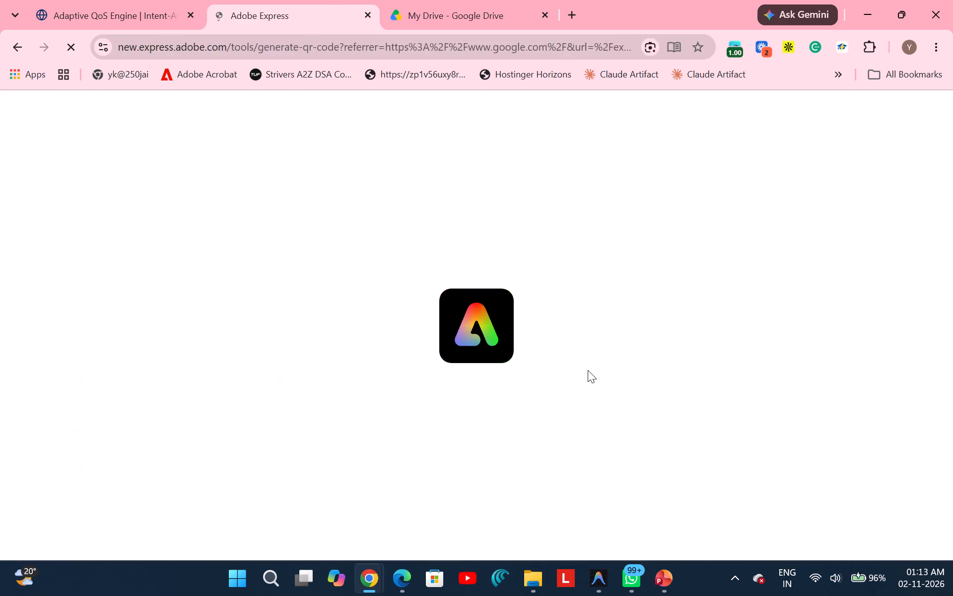
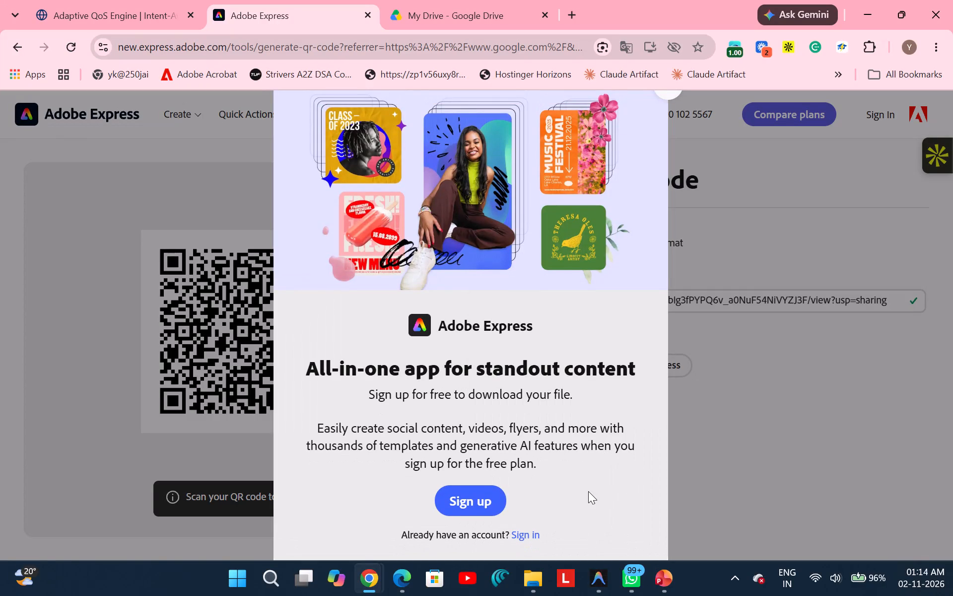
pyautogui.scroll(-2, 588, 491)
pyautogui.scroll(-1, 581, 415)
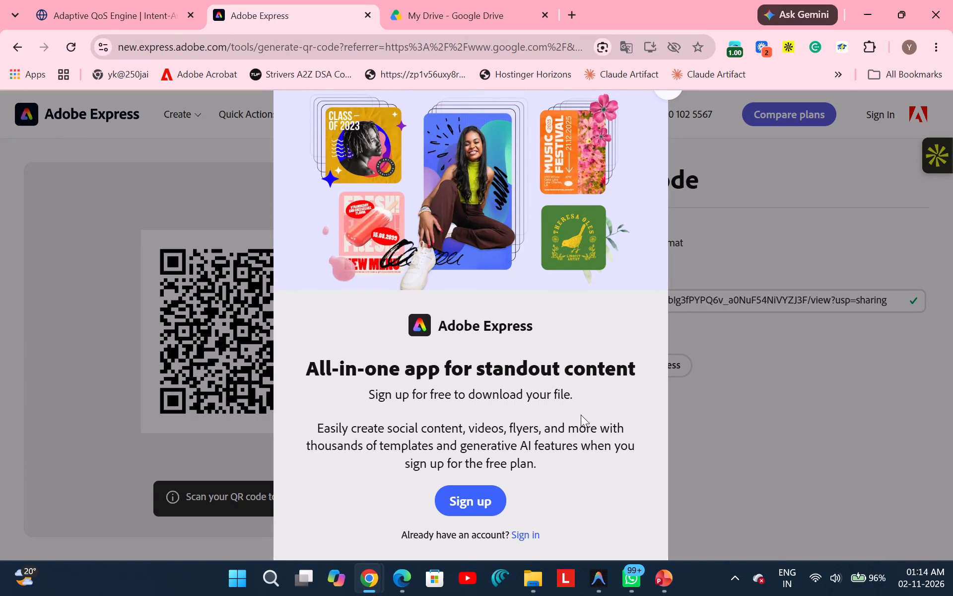
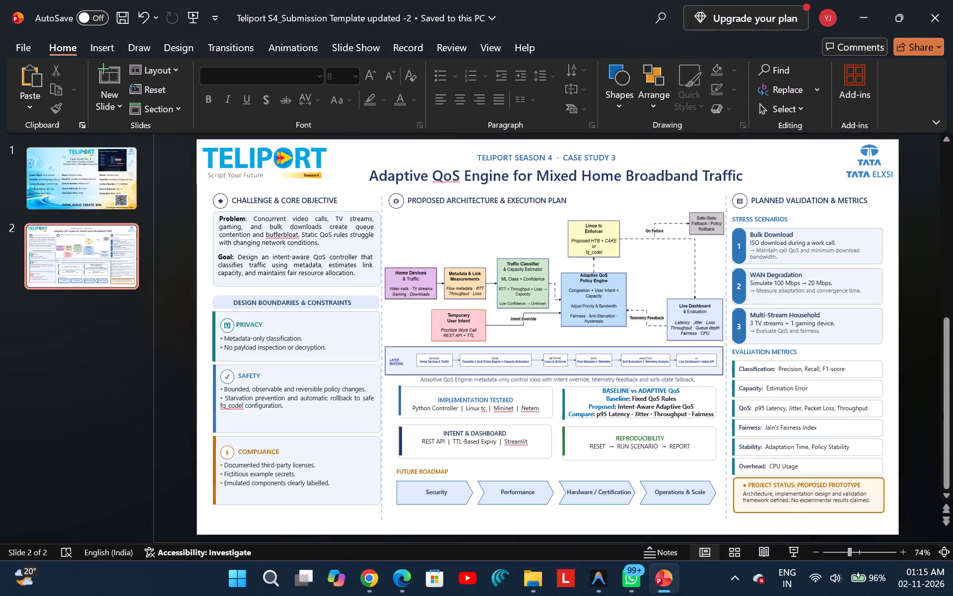
# Remove the old QR code above the Prototype Demonstration Video caption on slide 1.
pyautogui.press('Up')
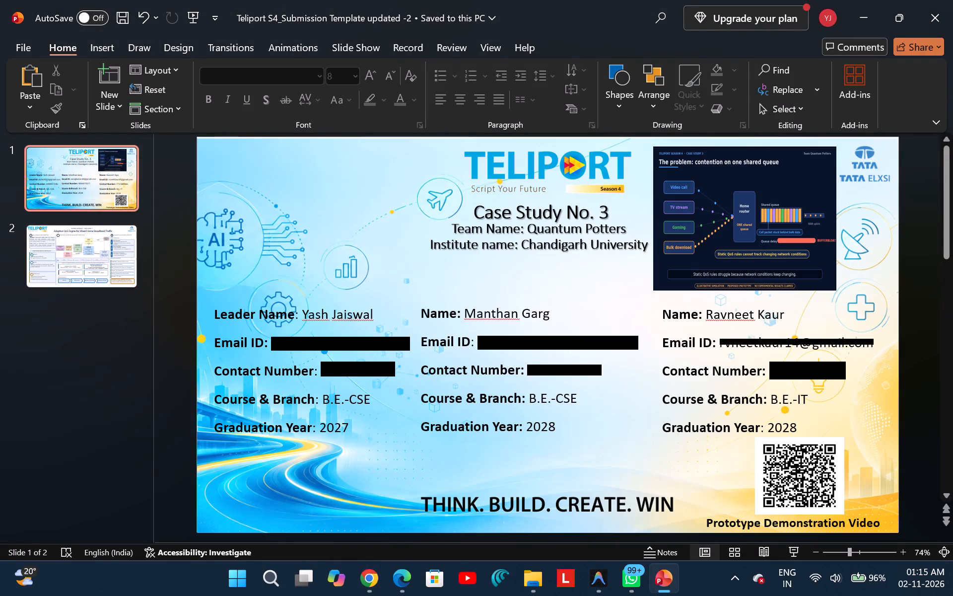
pyautogui.click(778, 463)
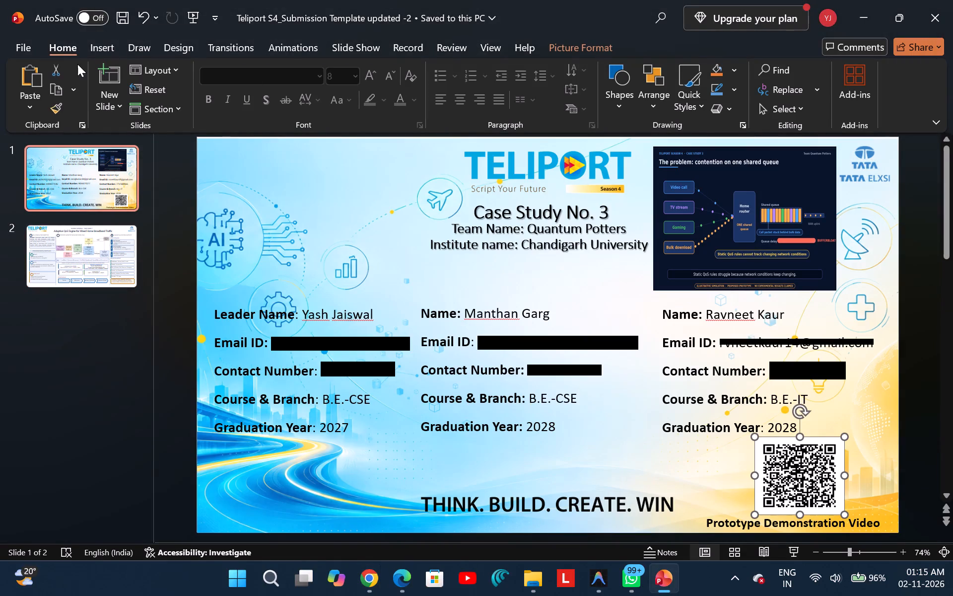
pyautogui.click(63, 69)
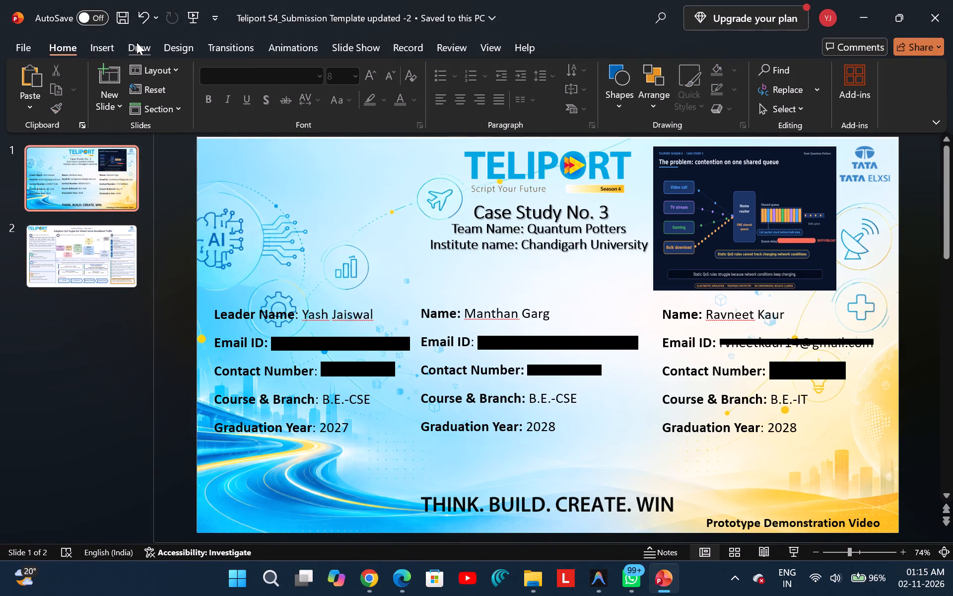
# Insert the picture adobe-express-qr-code (5) from the Downloads folder onto slide 1.
pyautogui.click(105, 45)
pyautogui.click(107, 100)
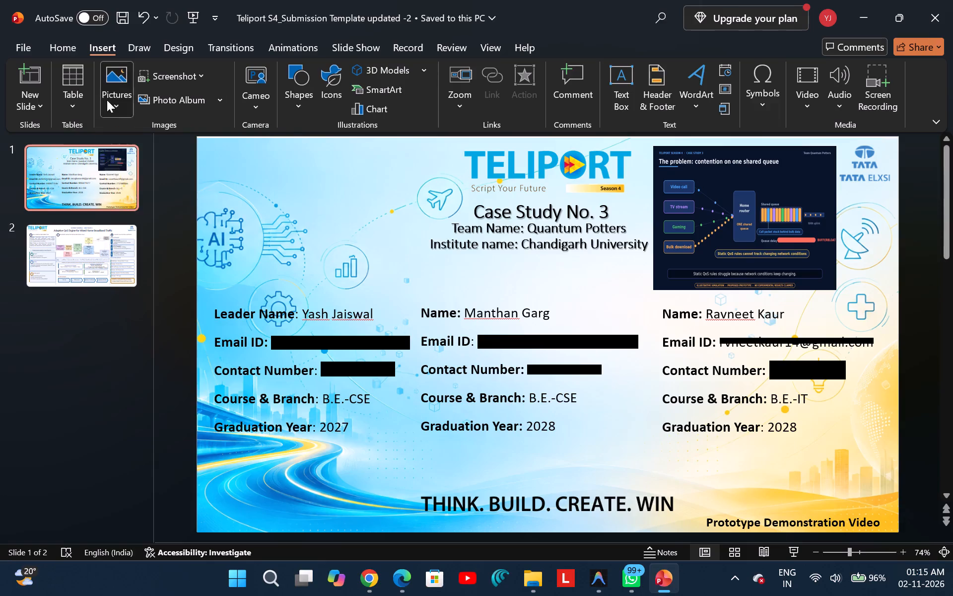
pyautogui.click(140, 153)
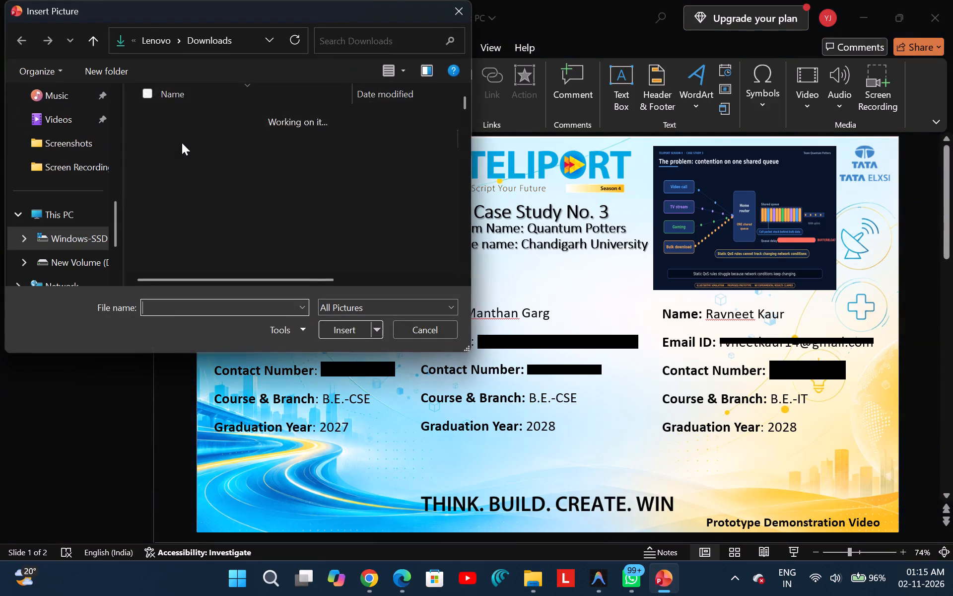
pyautogui.click(191, 146)
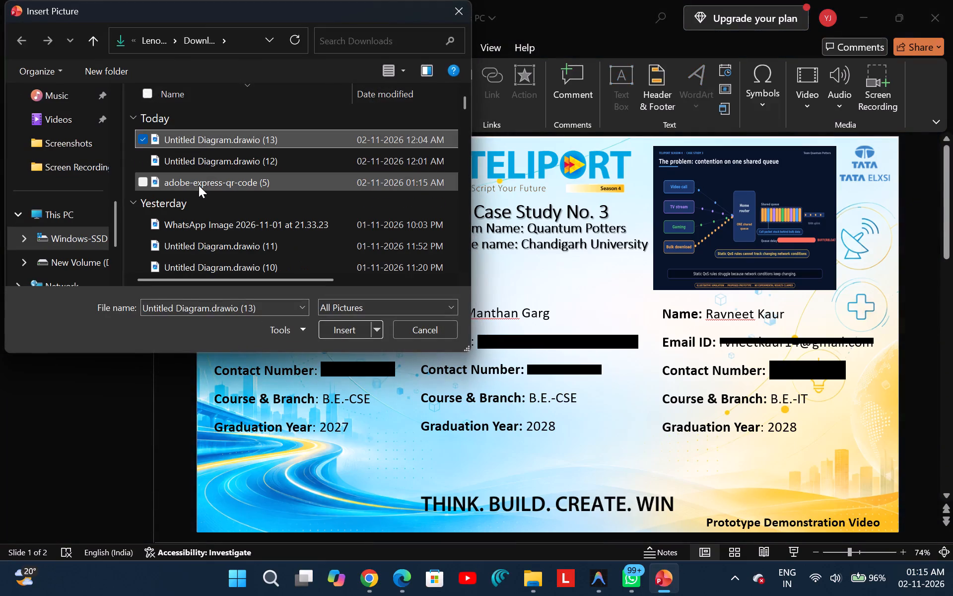
pyautogui.click(199, 185)
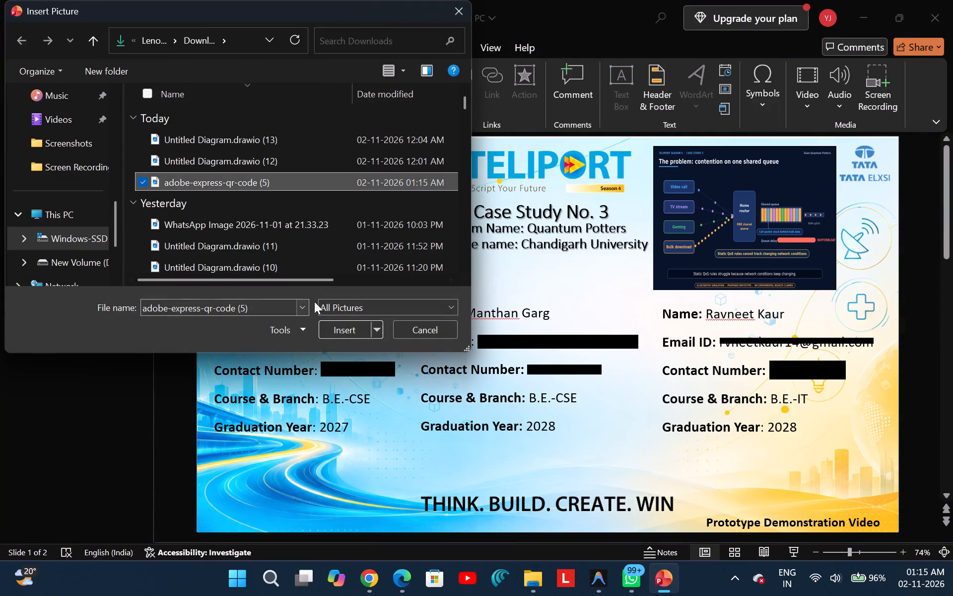
pyautogui.click(335, 325)
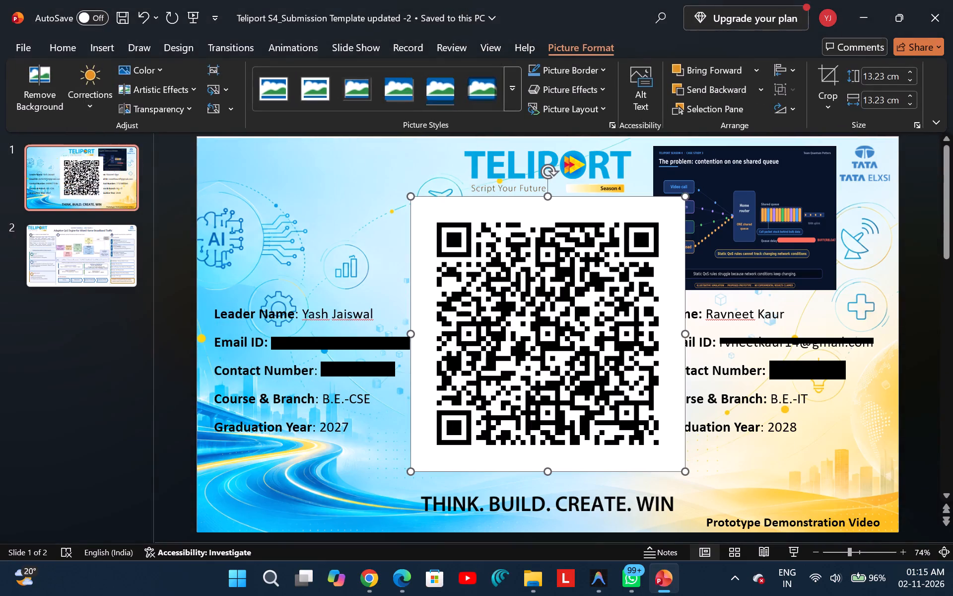
# Shrink the new QR code to about 4.39 cm square and place it just above the Prototype Demonstration Video caption.
pyautogui.moveTo(411, 200); pyautogui.dragTo(552, 355)
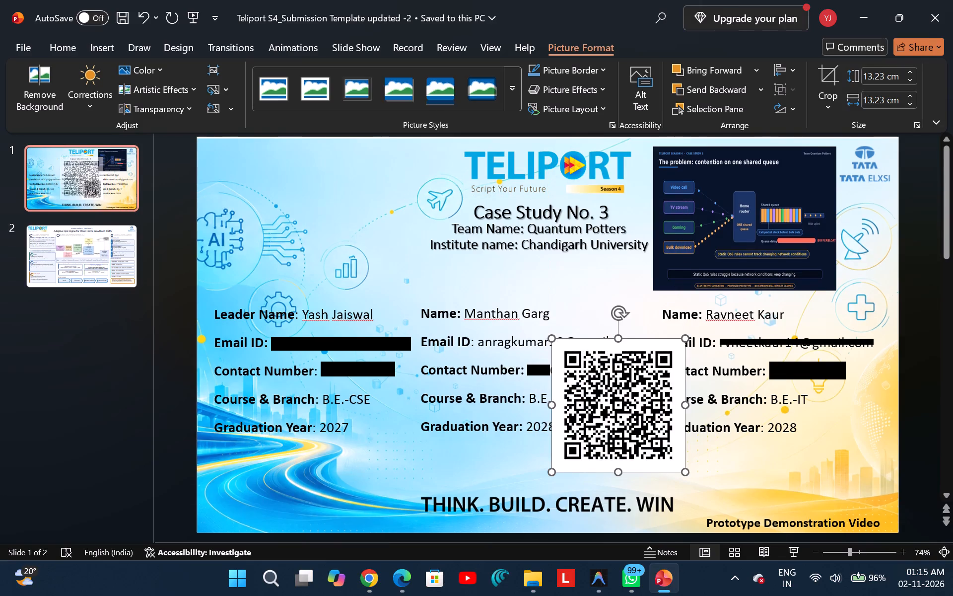
pyautogui.moveTo(613, 402); pyautogui.dragTo(662, 423)
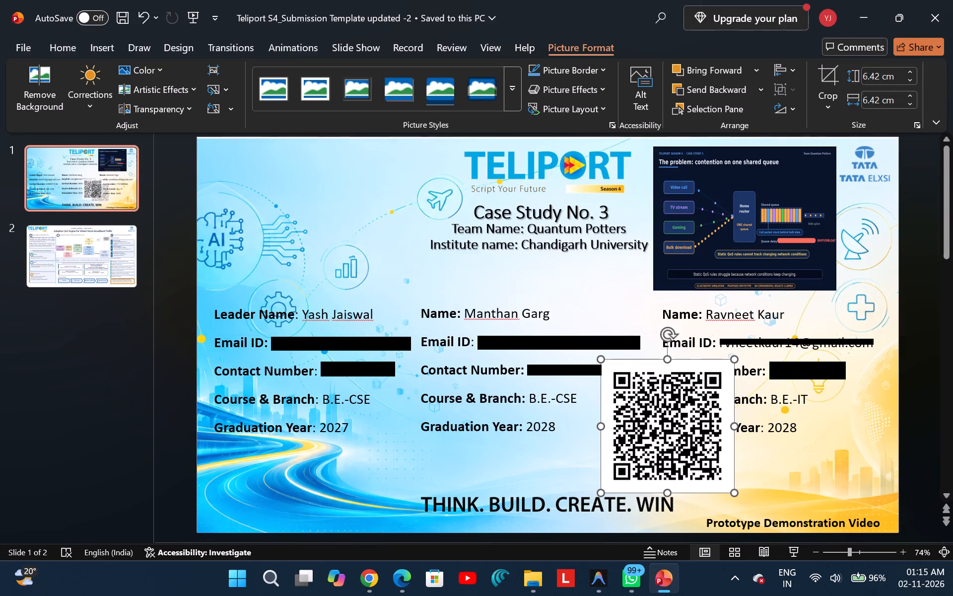
pyautogui.moveTo(604, 361); pyautogui.dragTo(642, 441)
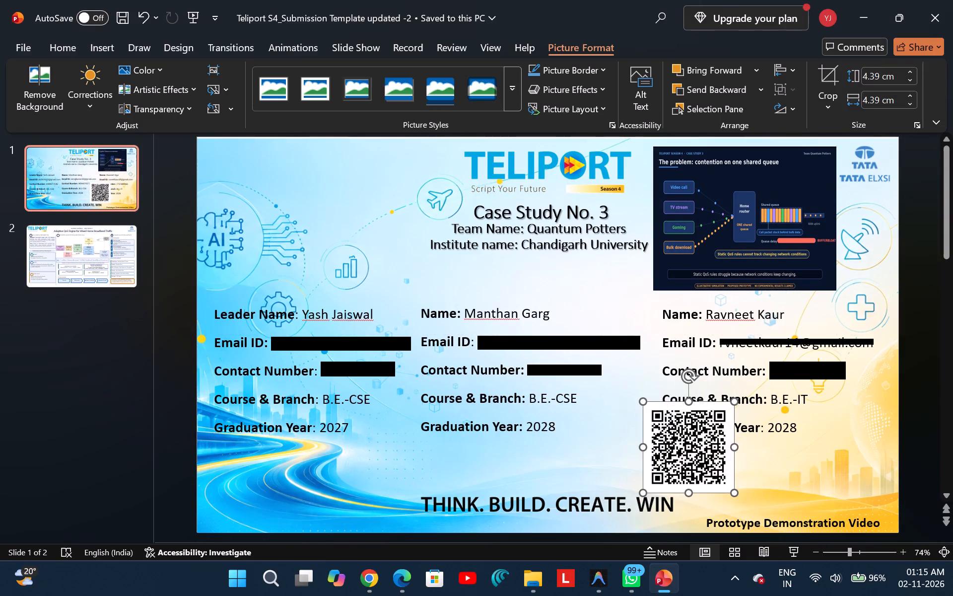
pyautogui.moveTo(712, 458); pyautogui.dragTo(807, 482)
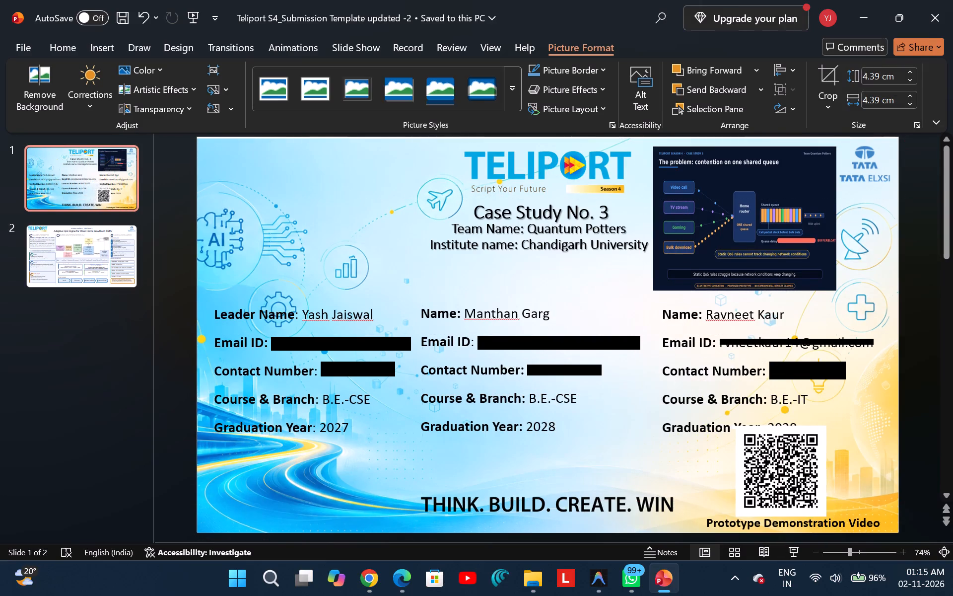
pyautogui.moveTo(807, 482); pyautogui.dragTo(818, 481)
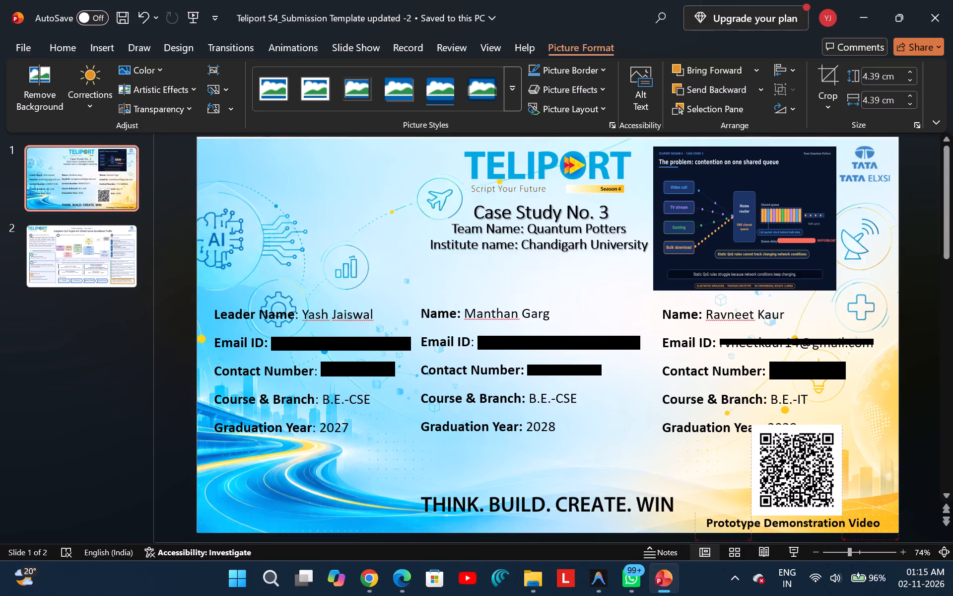
pyautogui.moveTo(818, 481); pyautogui.dragTo(819, 481)
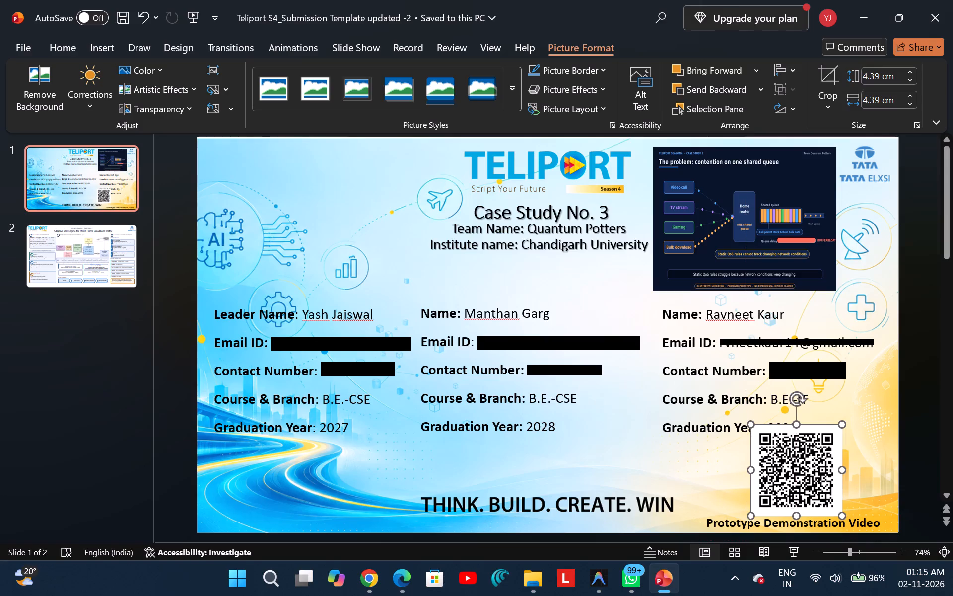
# Resize the QR code to about 3.8 cm high and 4.12 cm wide, clear of the Graduation Year line above it.
pyautogui.moveTo(752, 426); pyautogui.dragTo(760, 462)
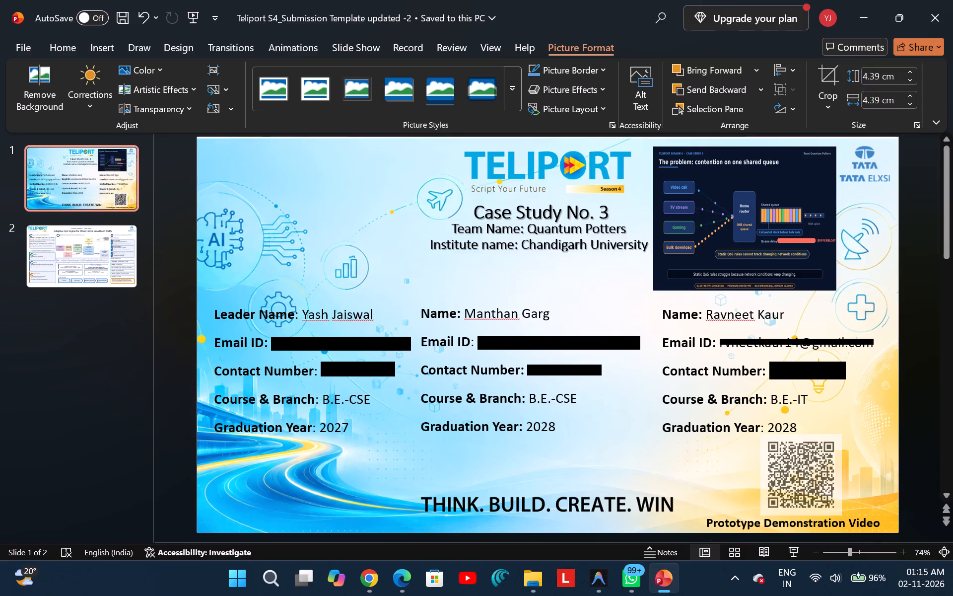
pyautogui.moveTo(760, 462); pyautogui.dragTo(761, 462)
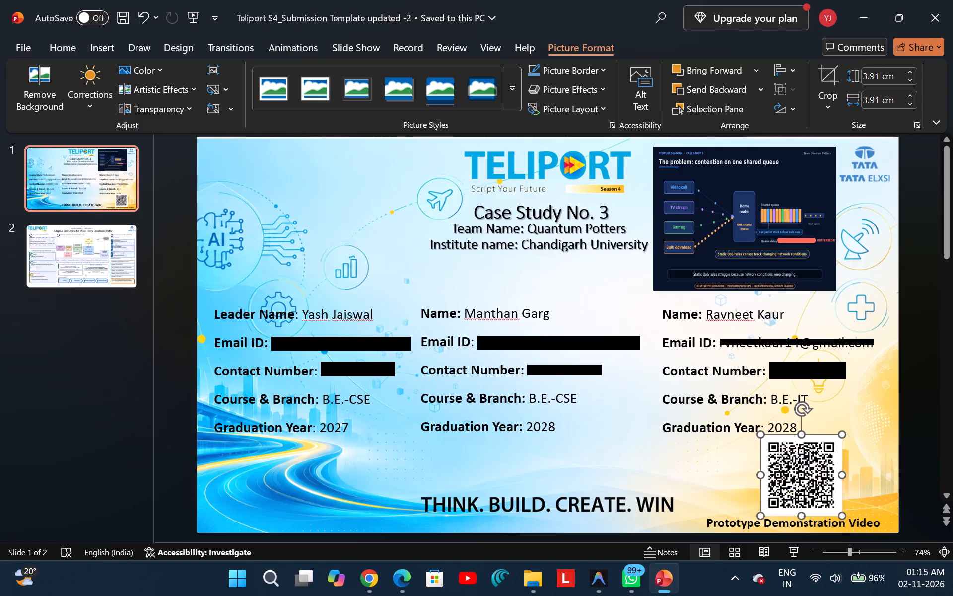
pyautogui.click(763, 439)
pyautogui.moveTo(761, 436); pyautogui.dragTo(763, 450)
pyautogui.moveTo(765, 476); pyautogui.dragTo(761, 476)
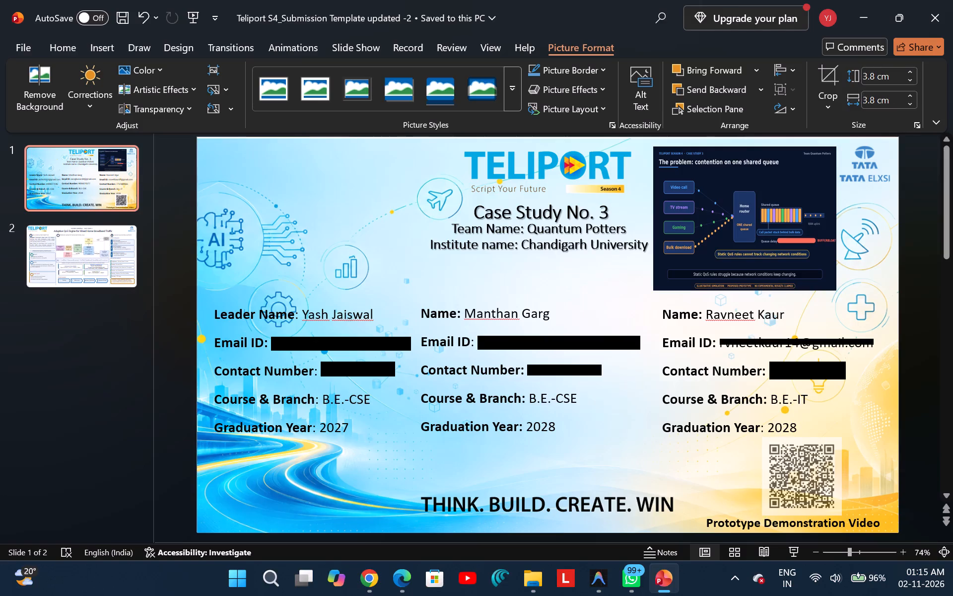
pyautogui.moveTo(761, 476); pyautogui.dragTo(758, 477)
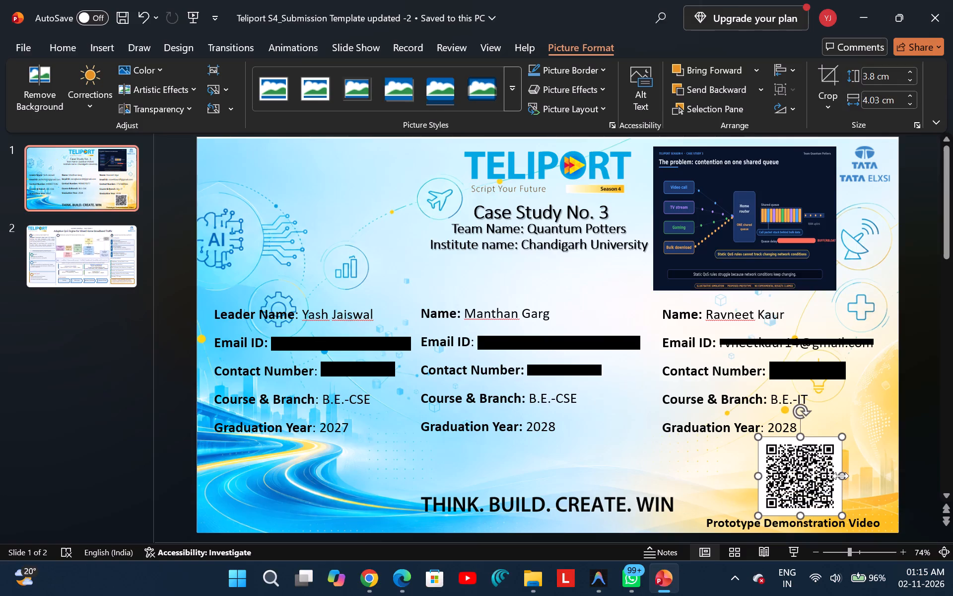
pyautogui.click(841, 476)
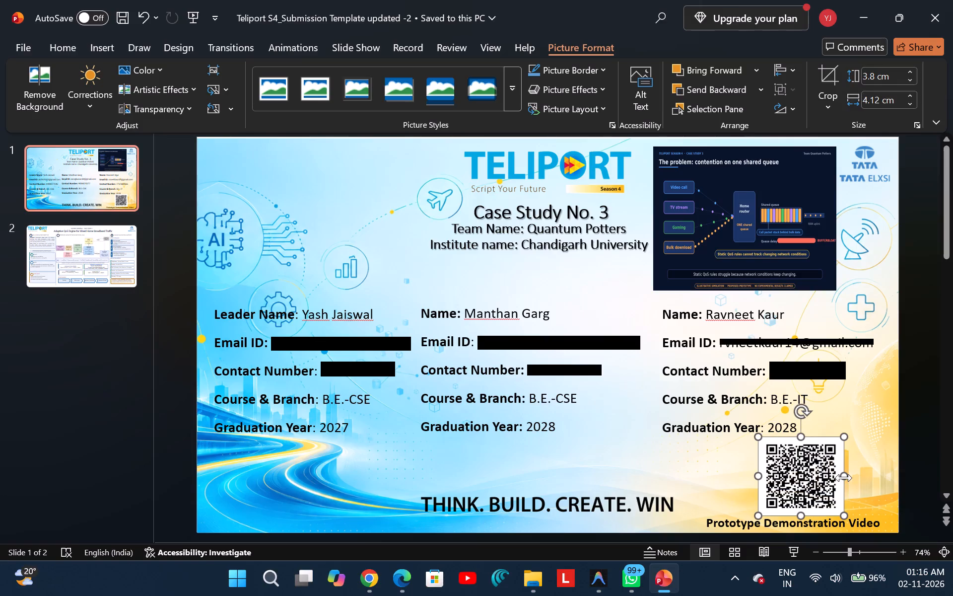
pyautogui.click(907, 456)
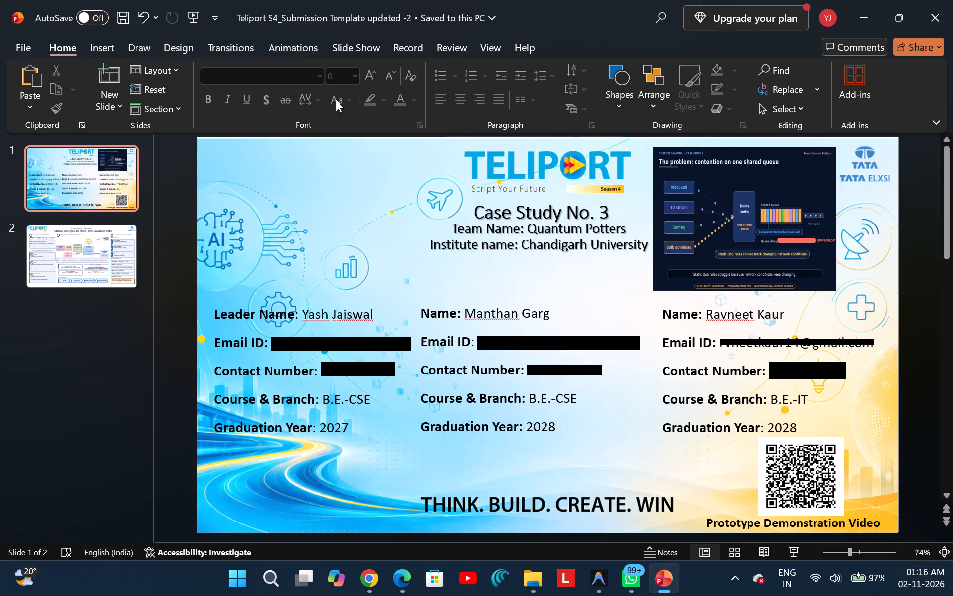
# Preview the slide show from the beginning to check the QR code on the first slide, and return to editing.
pyautogui.click(352, 50)
pyautogui.click(32, 96)
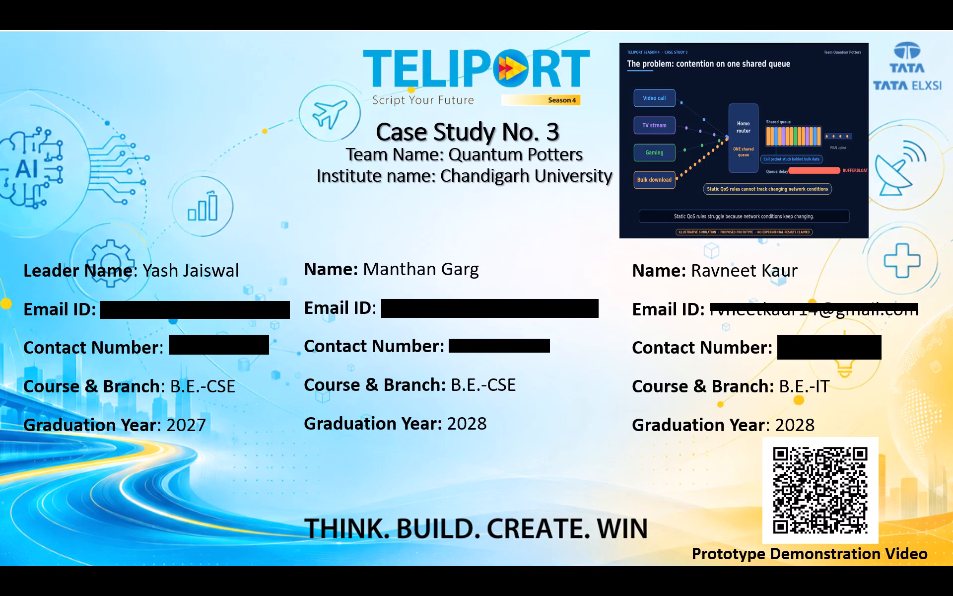
pyautogui.press('Escape')
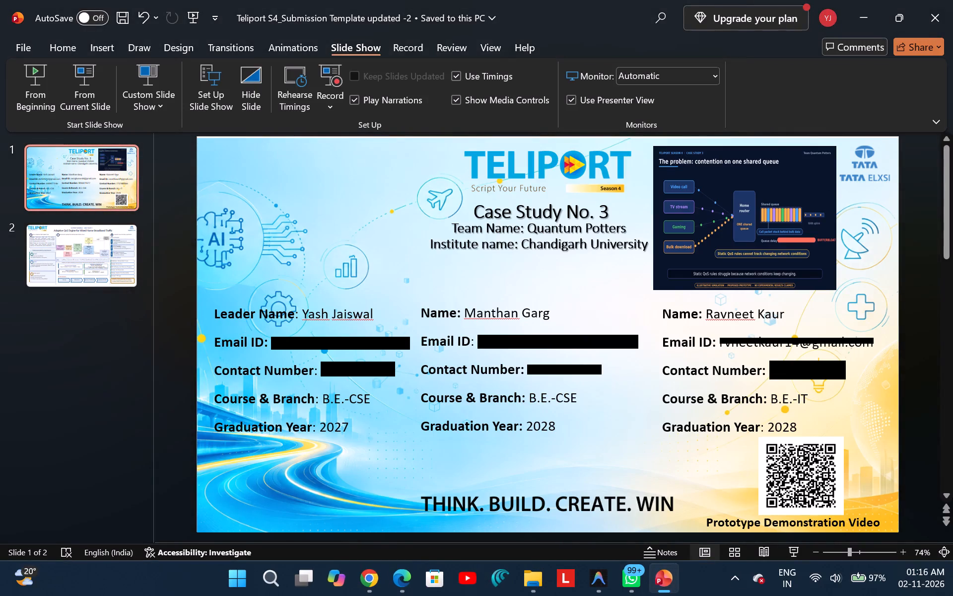
# Widen the QR code slightly on both sides, keeping its height and its place above the Prototype Demonstration Video caption.
pyautogui.click(814, 479)
pyautogui.moveTo(842, 475); pyautogui.dragTo(850, 476)
pyautogui.moveTo(761, 477); pyautogui.dragTo(757, 477)
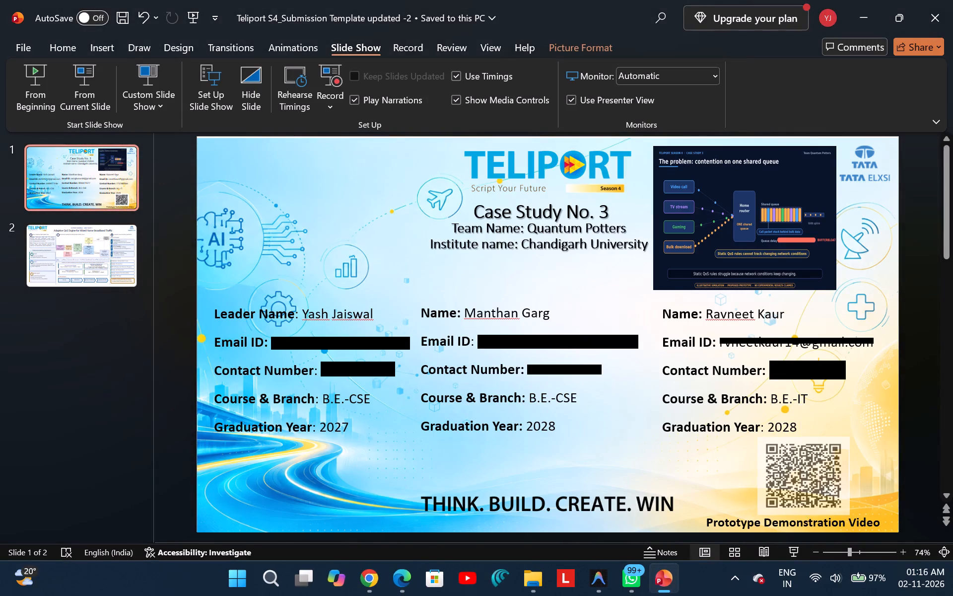
pyautogui.moveTo(757, 477); pyautogui.dragTo(753, 477)
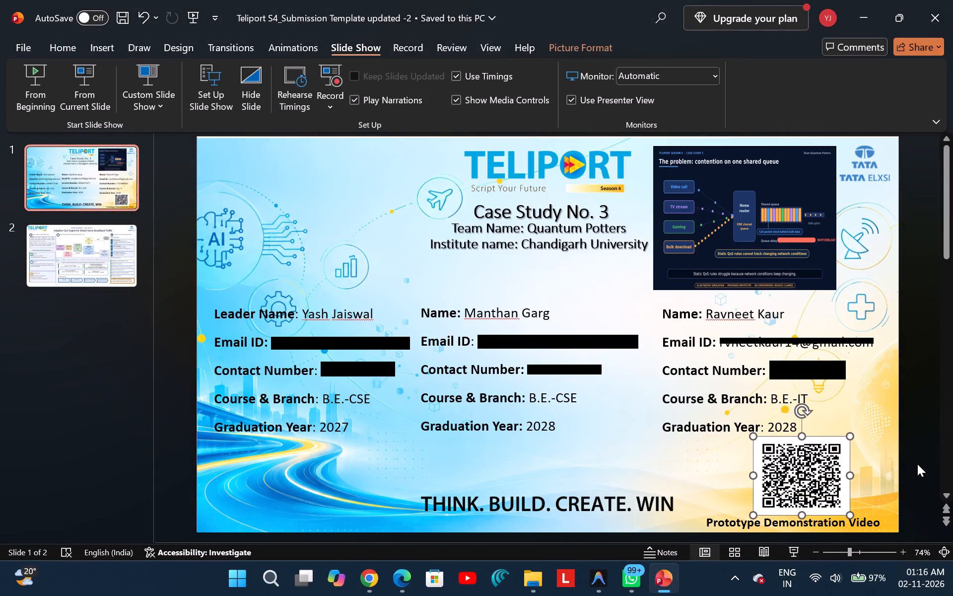
pyautogui.click(917, 464)
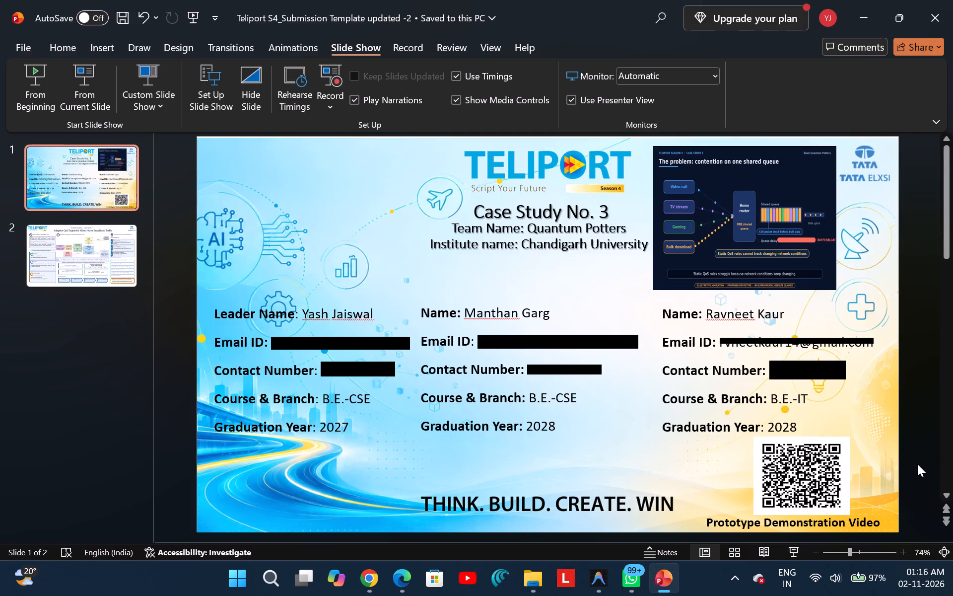
# Preview the slide show from the beginning again to check the widened QR code, and return to editing.
pyautogui.click(356, 47)
pyautogui.click(33, 82)
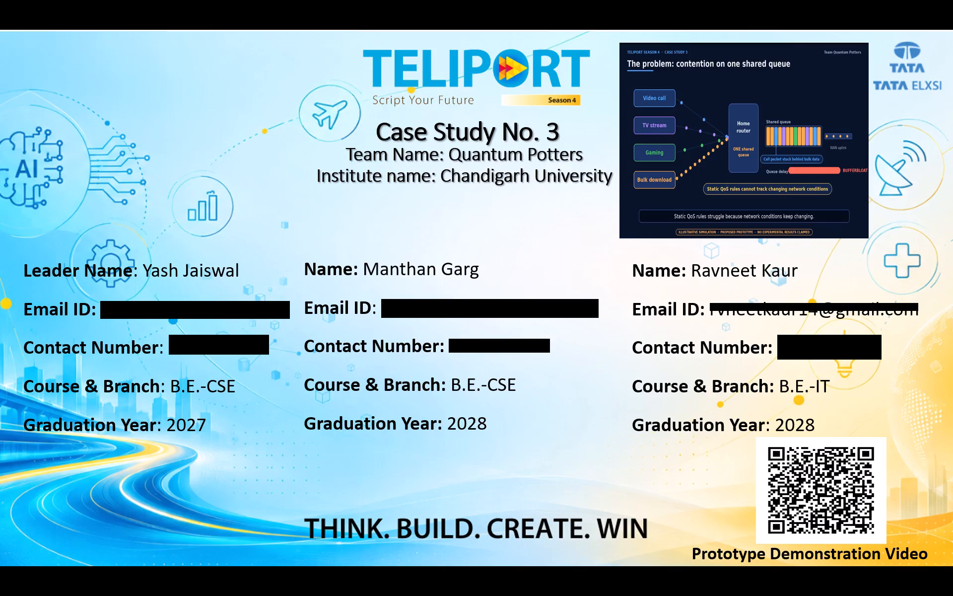
pyautogui.press('Escape')
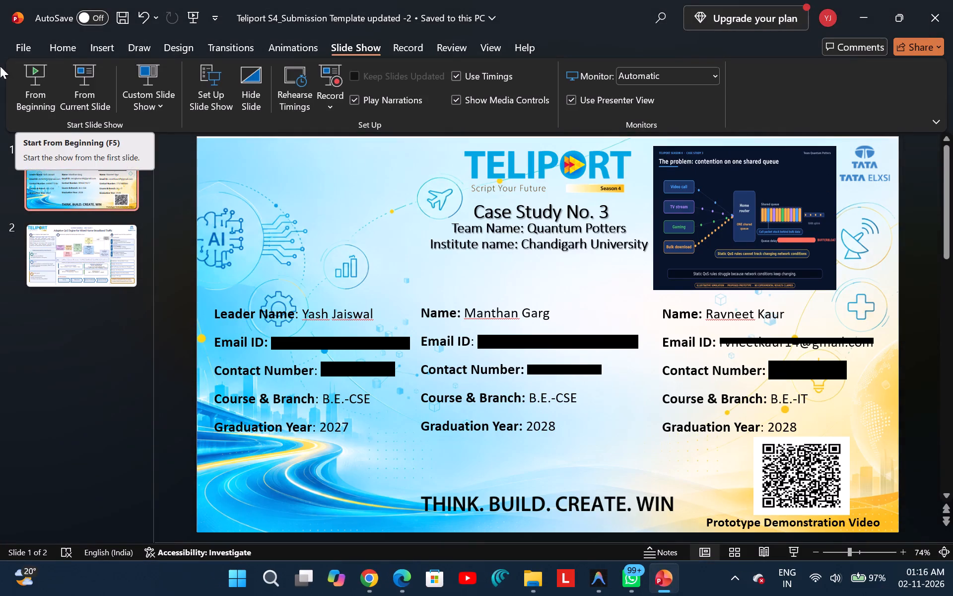
# Select the hyperlinked demo video thumbnail on slide 1.
pyautogui.click(709, 232)
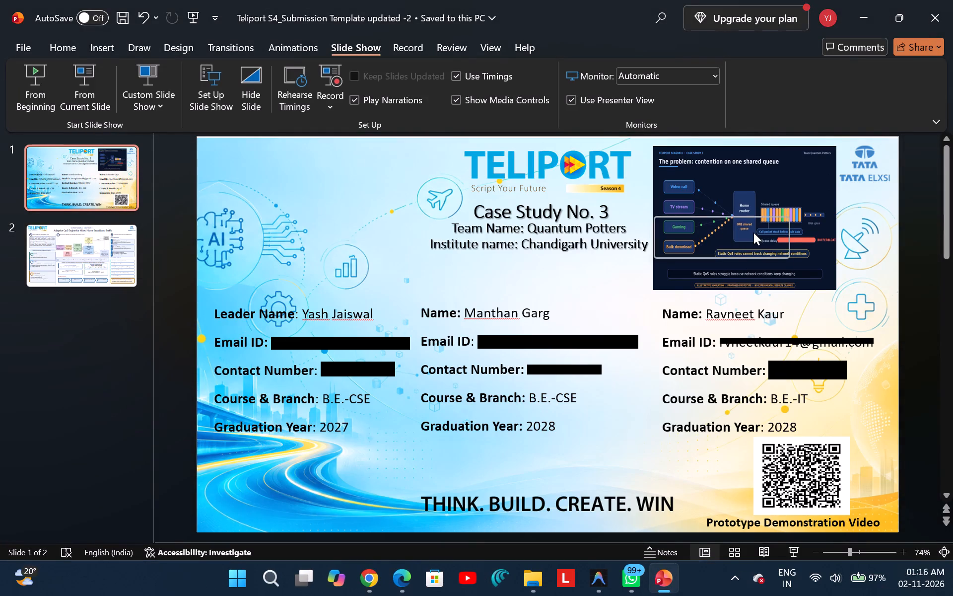
# Cut the demo video thumbnail titled "The problem: contention on one shared queue" from slide 1.
pyautogui.click(753, 232)
pyautogui.click(716, 200)
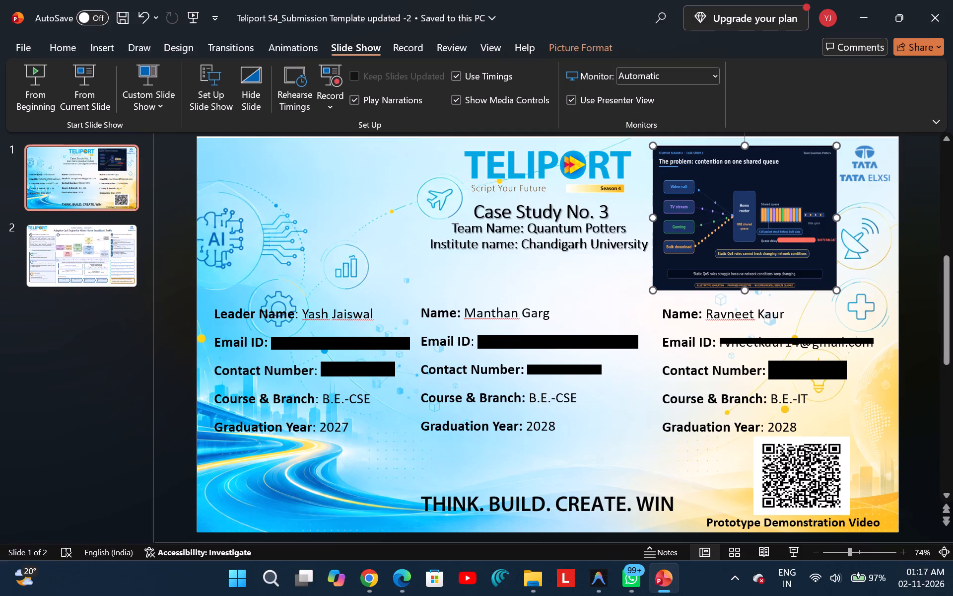
pyautogui.click(55, 48)
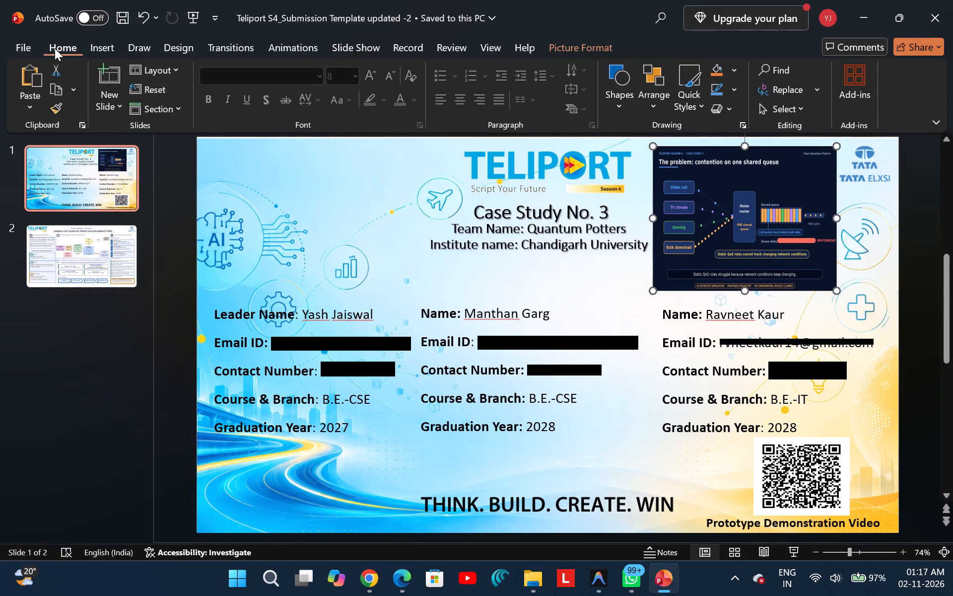
pyautogui.click(50, 65)
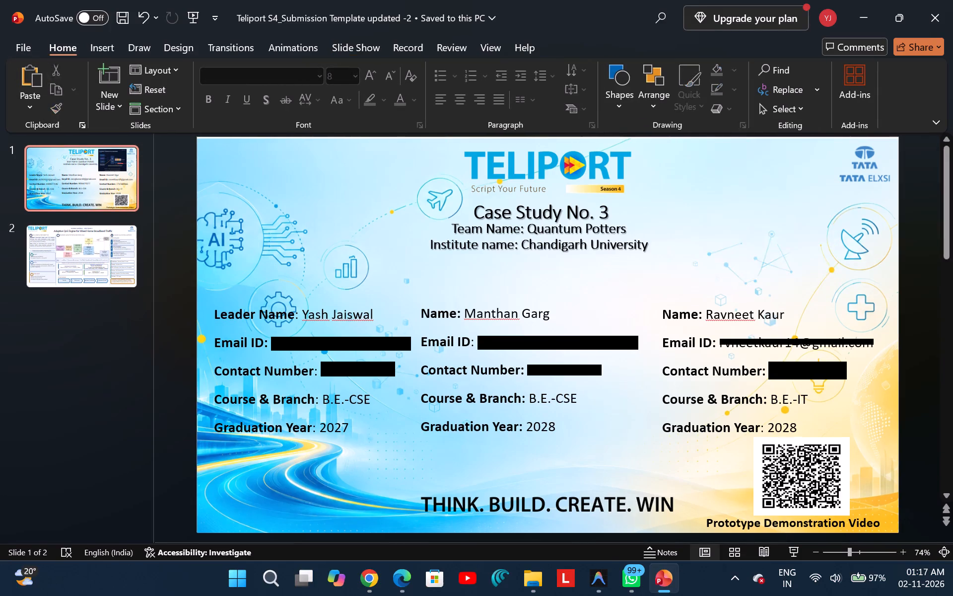
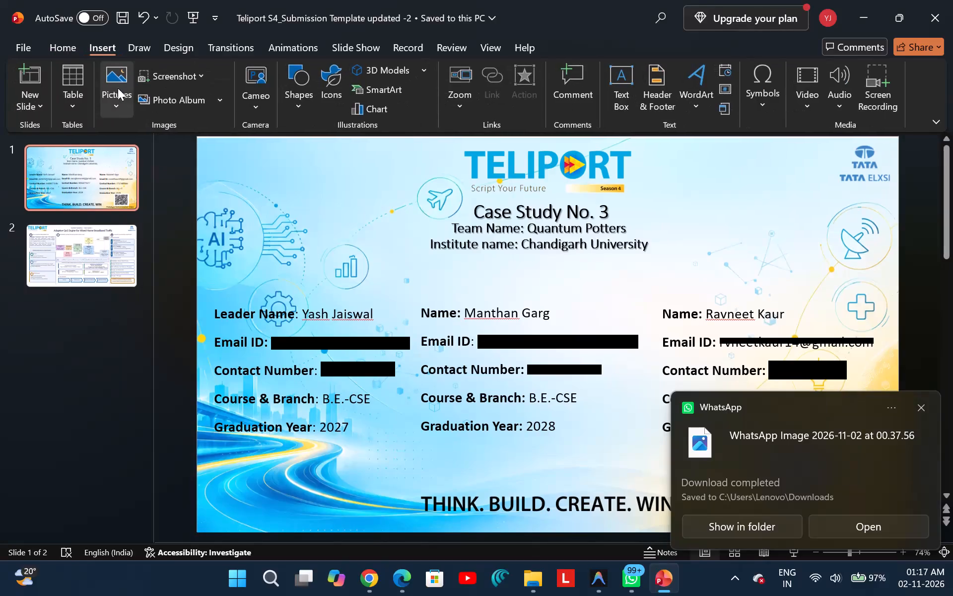
# Insert the picture WhatsApp Image 2026-11-02 at 00.37.56 from the Downloads folder onto slide 1.
pyautogui.click(114, 101)
pyautogui.click(131, 150)
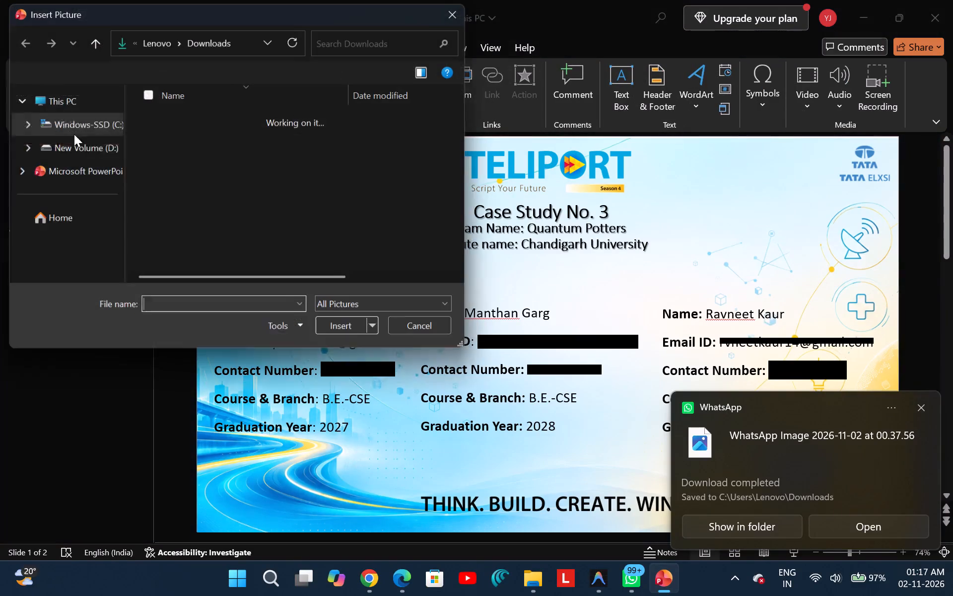
pyautogui.click(171, 142)
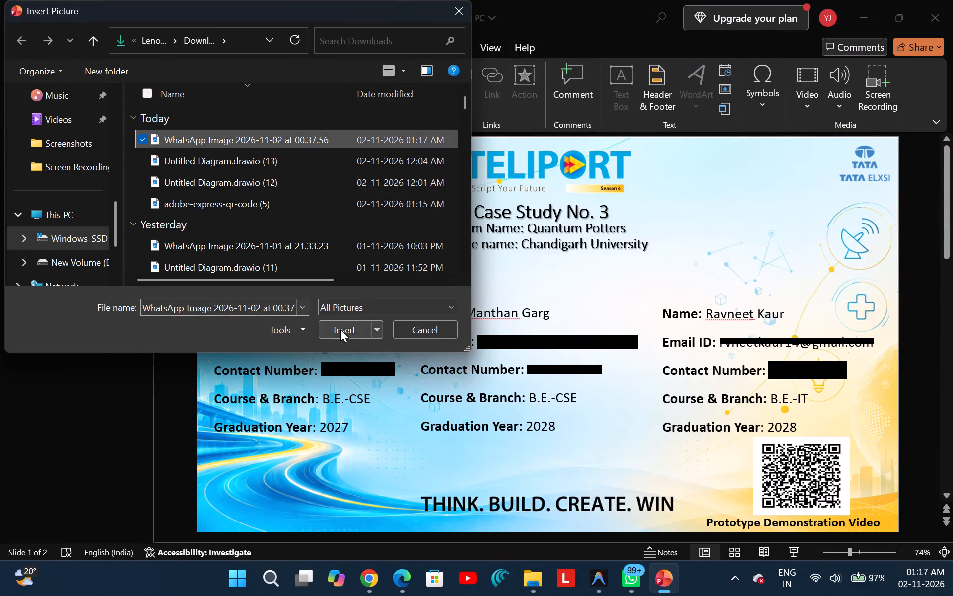
pyautogui.click(340, 329)
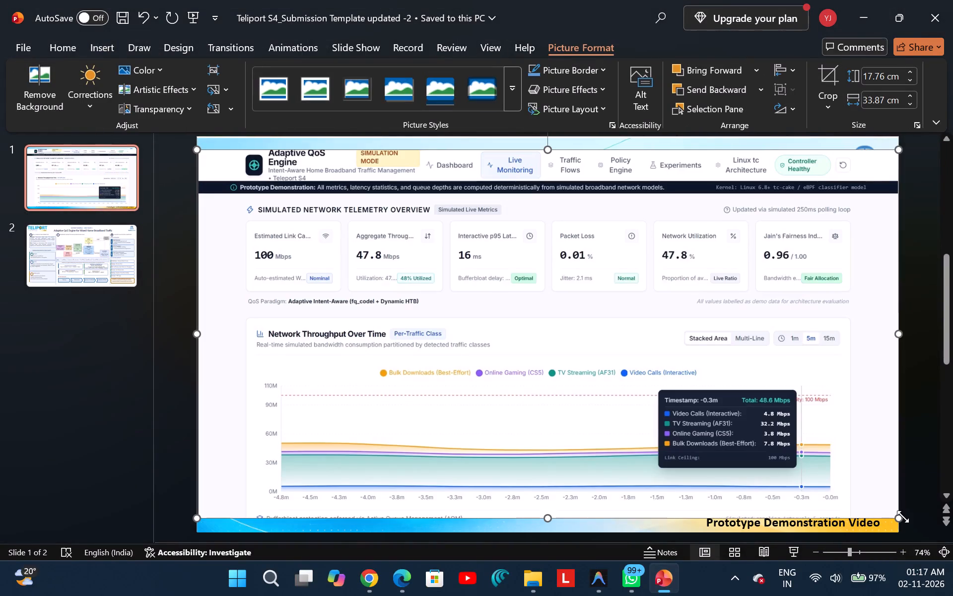
# Shrink the inserted dashboard screenshot proportionally and place it in the slide's upper right area, between the TELIPORT heading and the Tata Elxsi logo.
pyautogui.moveTo(898, 521); pyautogui.dragTo(545, 359)
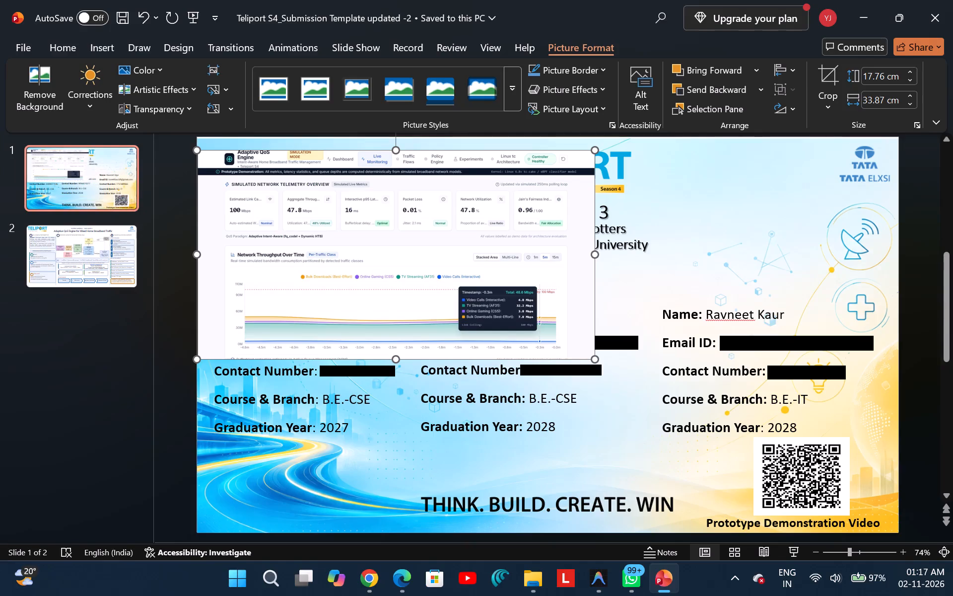
pyautogui.moveTo(199, 358); pyautogui.dragTo(303, 312)
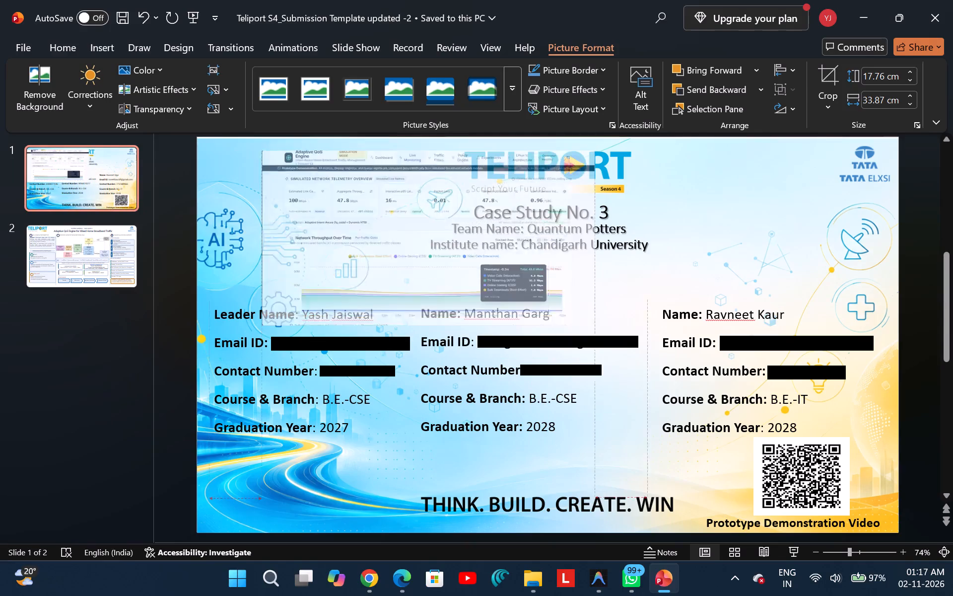
pyautogui.moveTo(303, 312); pyautogui.dragTo(363, 283)
pyautogui.moveTo(468, 224); pyautogui.dragTo(715, 226)
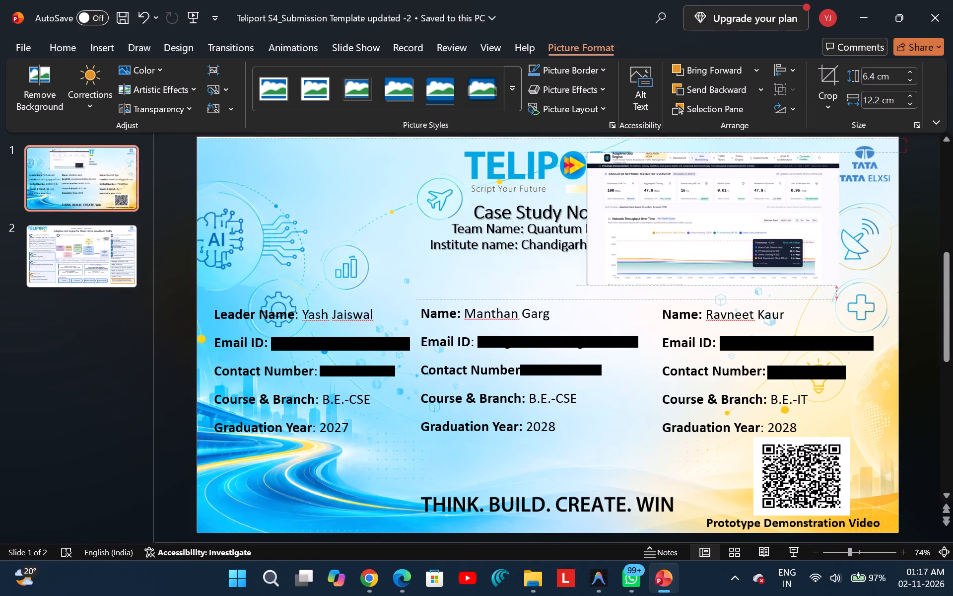
pyautogui.moveTo(715, 226); pyautogui.dragTo(718, 235)
pyautogui.moveTo(595, 293); pyautogui.dragTo(673, 263)
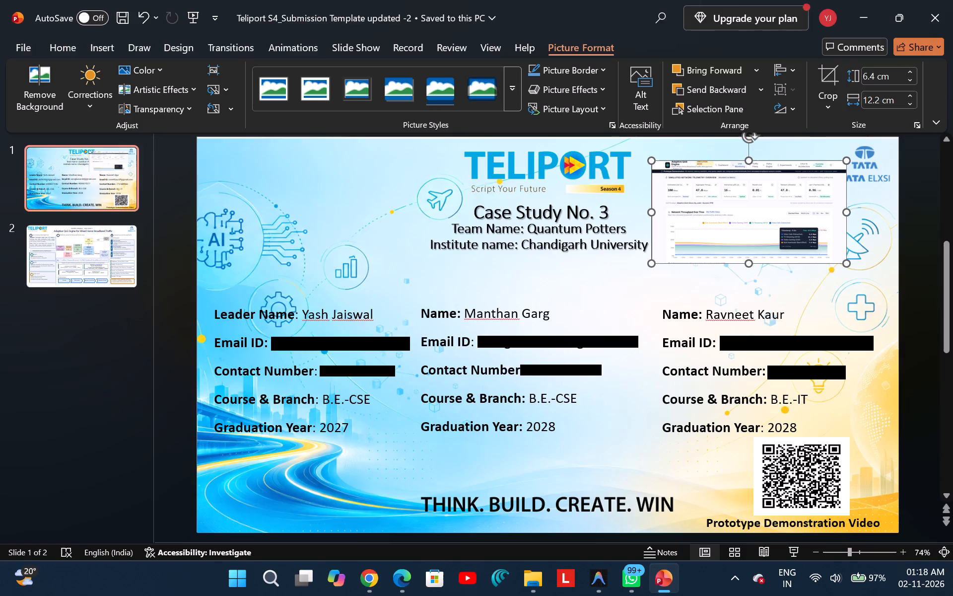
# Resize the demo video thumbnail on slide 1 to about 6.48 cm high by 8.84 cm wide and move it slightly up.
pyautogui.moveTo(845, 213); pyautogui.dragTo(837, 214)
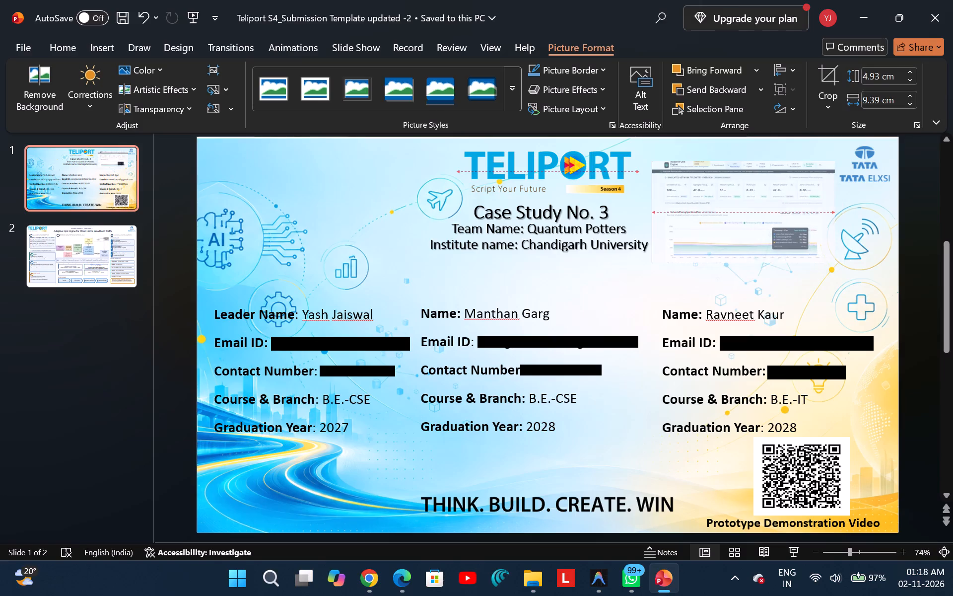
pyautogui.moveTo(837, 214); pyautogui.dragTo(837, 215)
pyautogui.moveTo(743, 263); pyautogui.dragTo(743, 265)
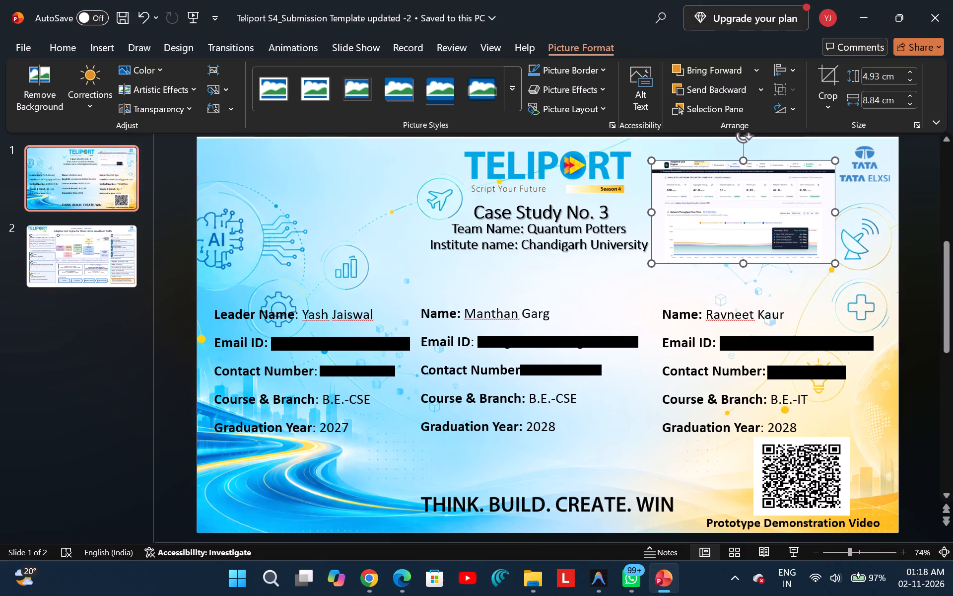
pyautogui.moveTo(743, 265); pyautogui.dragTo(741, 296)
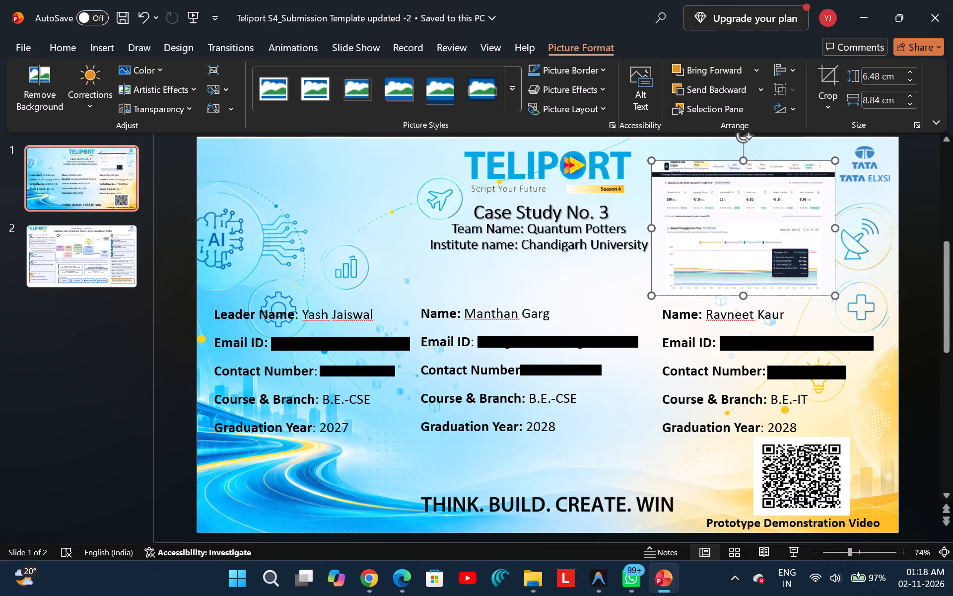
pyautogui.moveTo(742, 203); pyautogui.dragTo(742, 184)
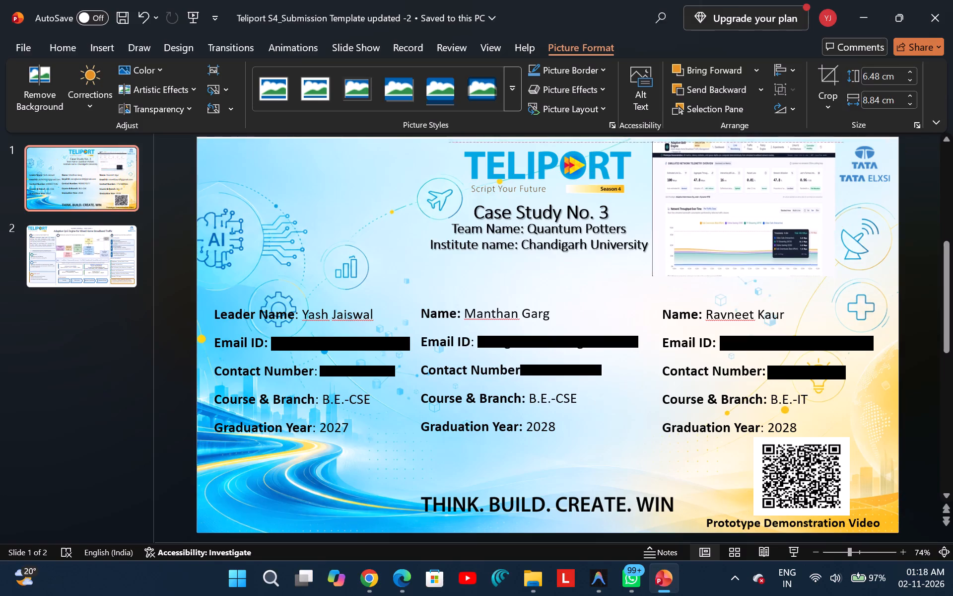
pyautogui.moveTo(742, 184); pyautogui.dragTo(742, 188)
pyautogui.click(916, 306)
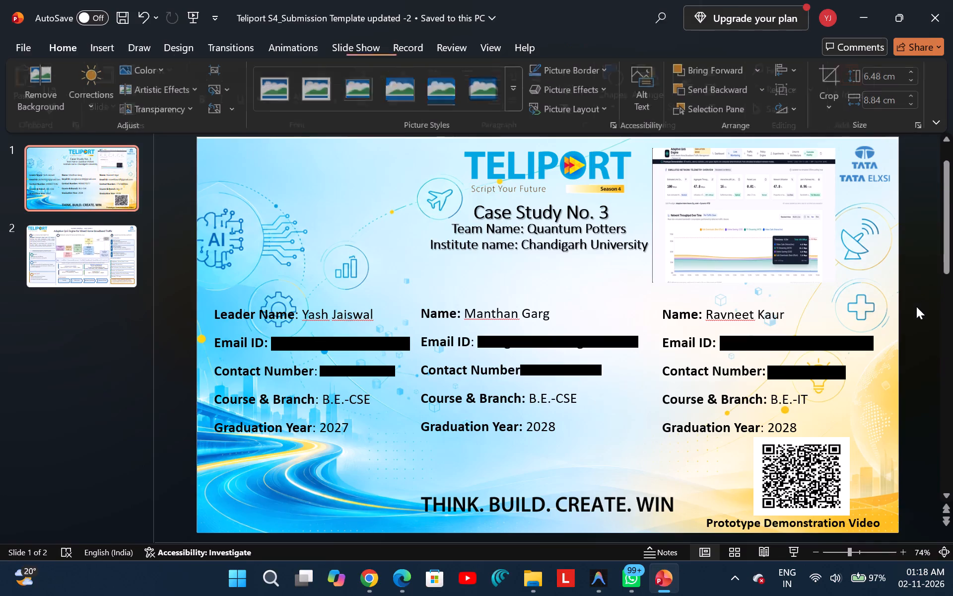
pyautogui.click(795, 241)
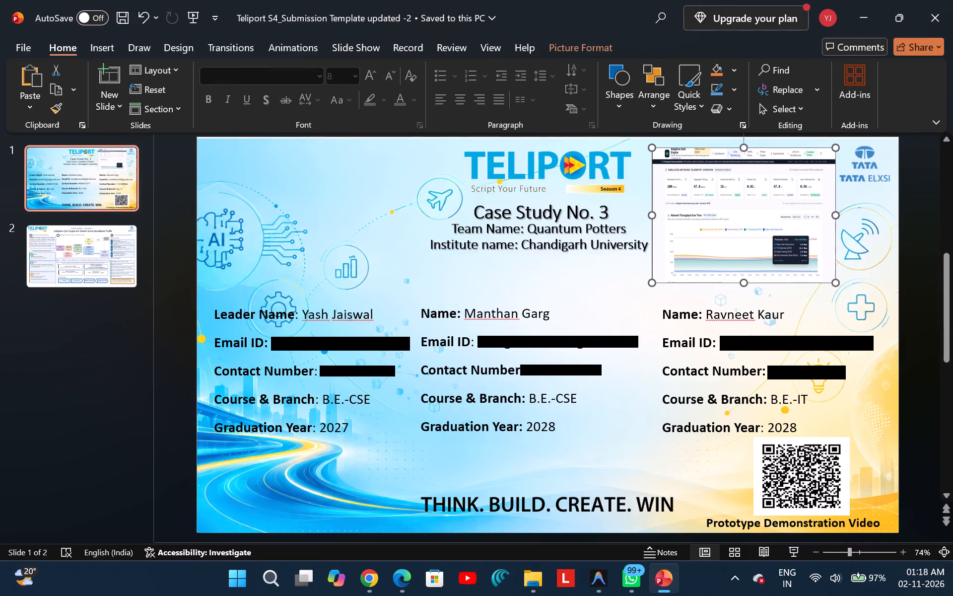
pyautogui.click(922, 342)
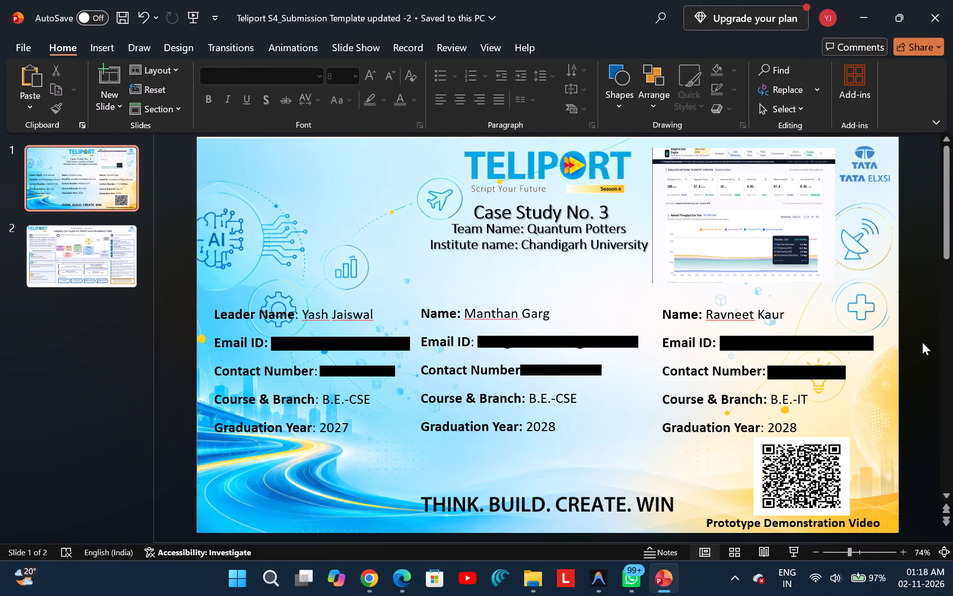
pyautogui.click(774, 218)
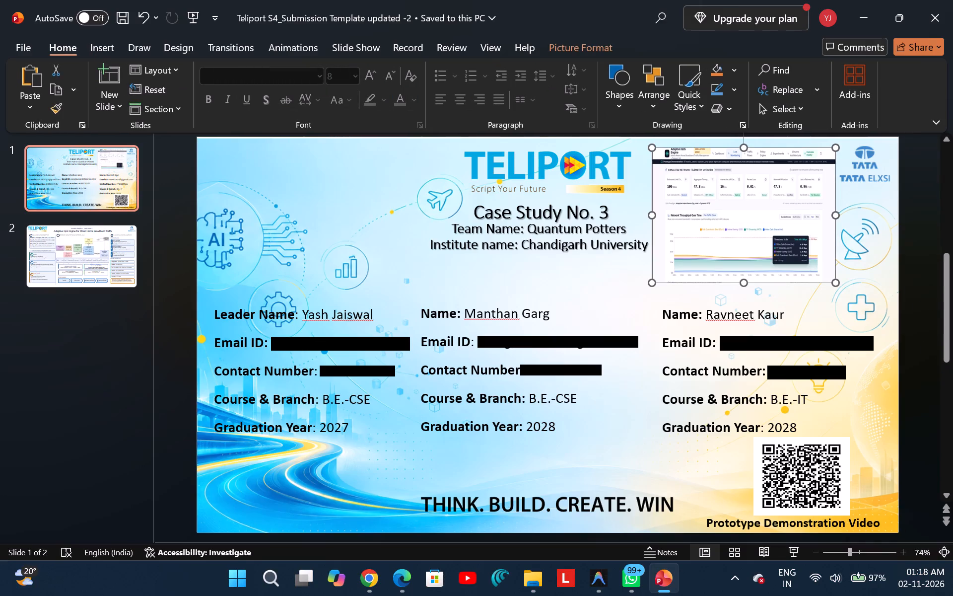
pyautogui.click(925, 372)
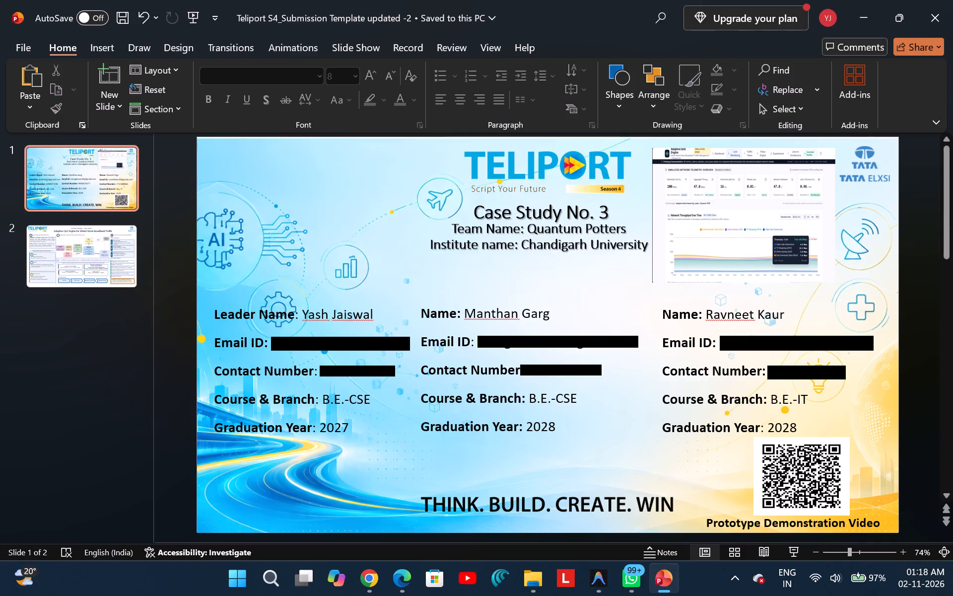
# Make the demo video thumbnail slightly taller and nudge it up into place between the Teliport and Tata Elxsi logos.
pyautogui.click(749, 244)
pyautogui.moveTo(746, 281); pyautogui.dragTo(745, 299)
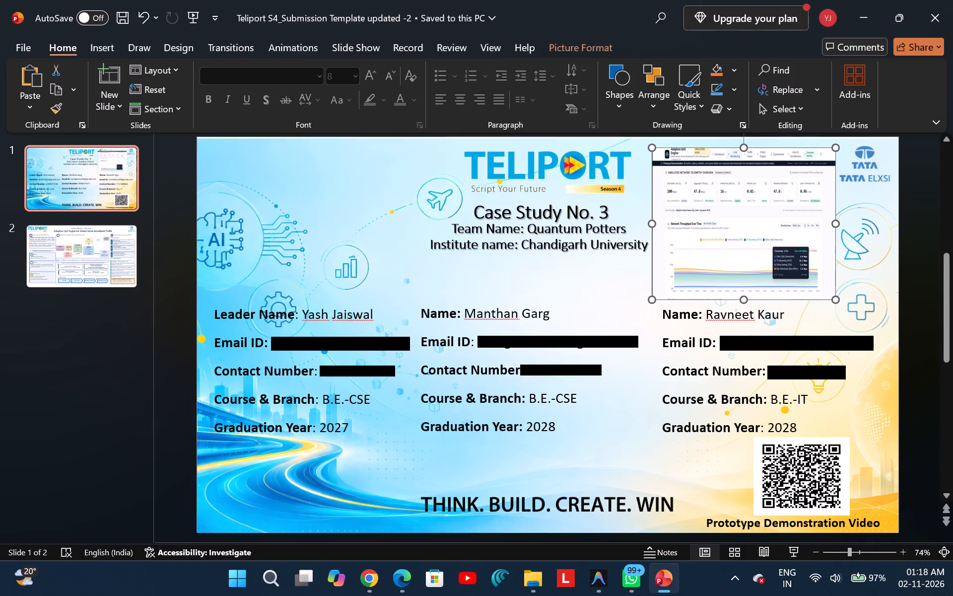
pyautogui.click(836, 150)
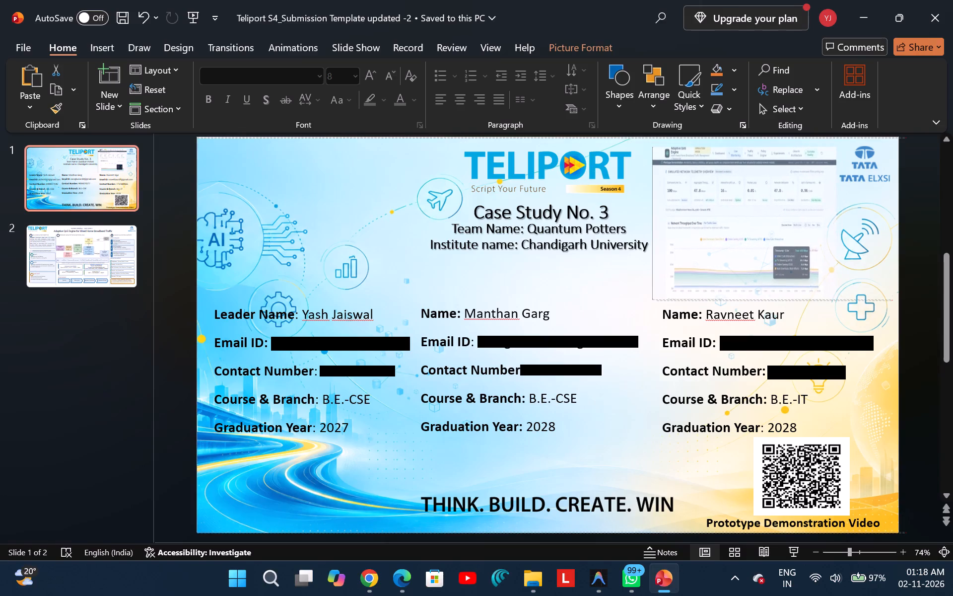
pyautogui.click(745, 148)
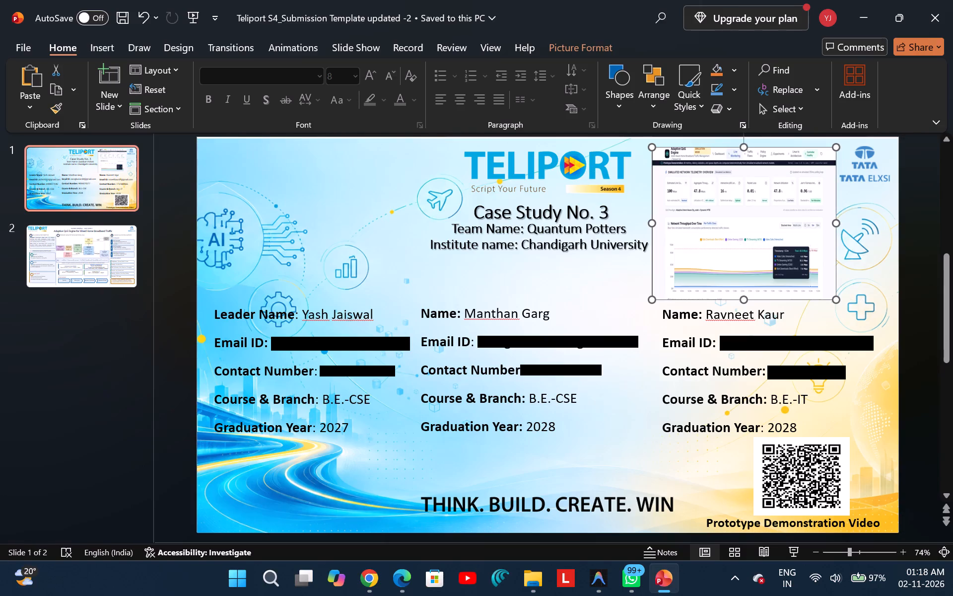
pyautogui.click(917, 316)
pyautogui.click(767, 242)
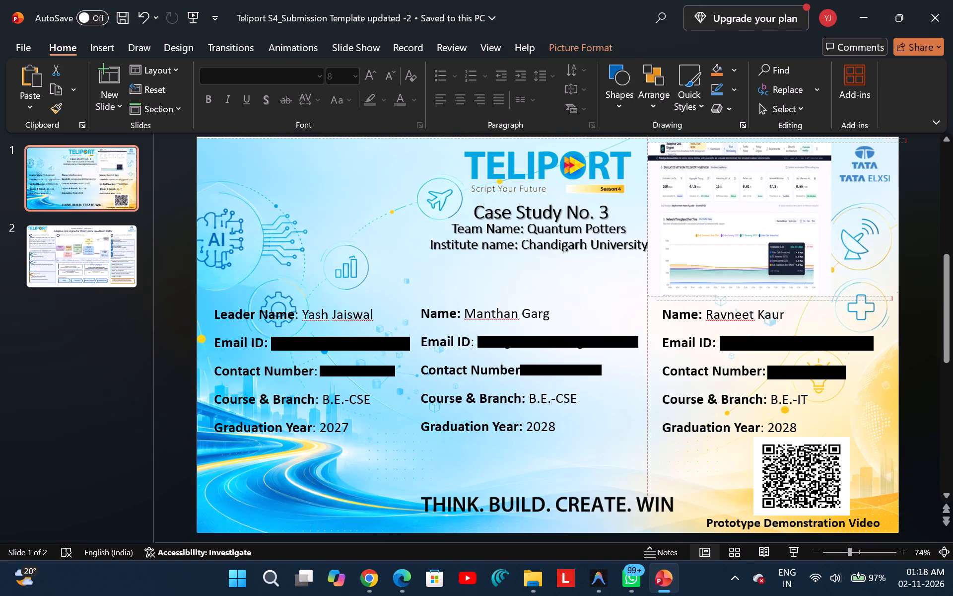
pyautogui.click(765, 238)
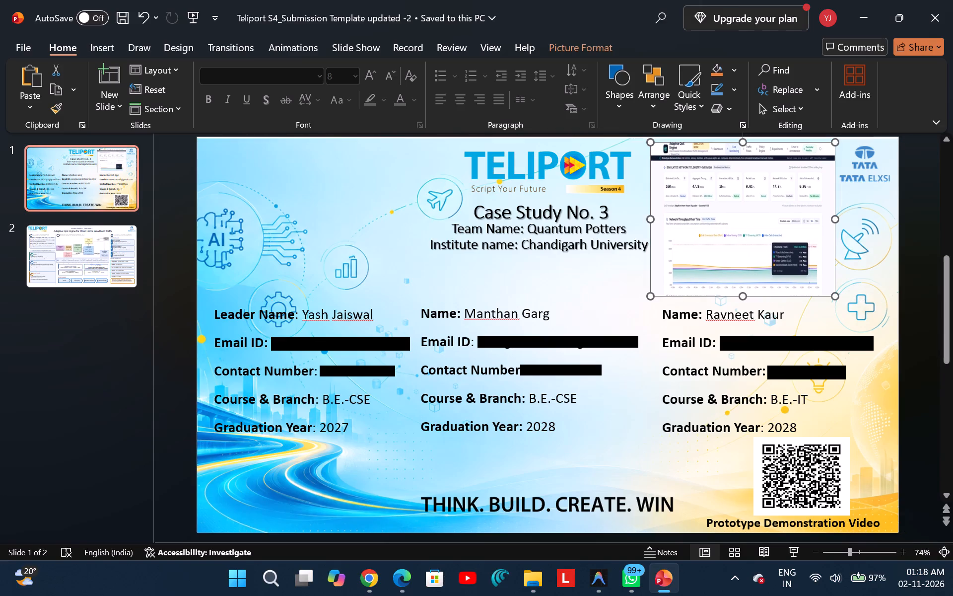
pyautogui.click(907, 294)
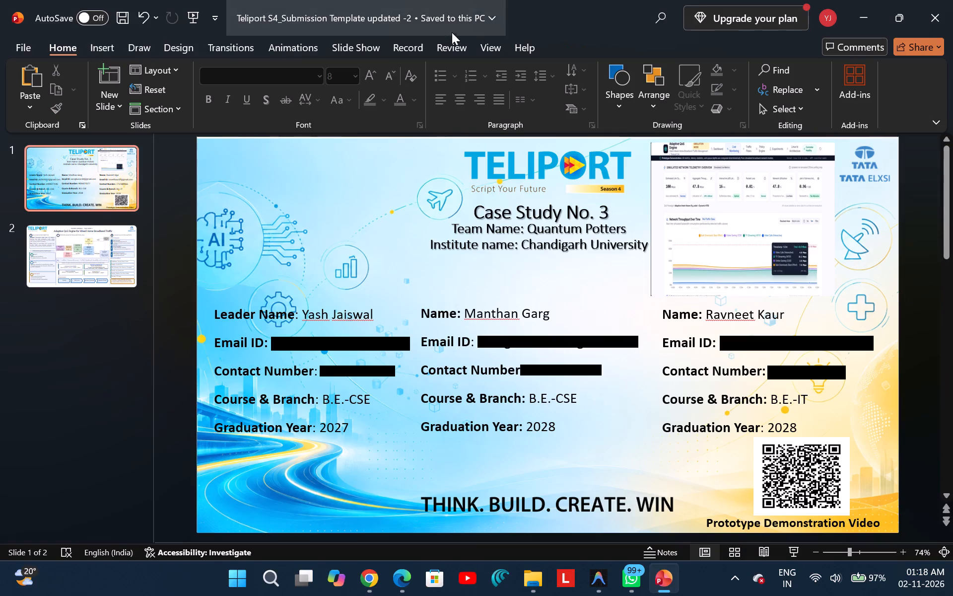
# Preview the slide show from the beginning to check the resized thumbnail on the first slide, and return to editing.
pyautogui.click(351, 42)
pyautogui.click(39, 85)
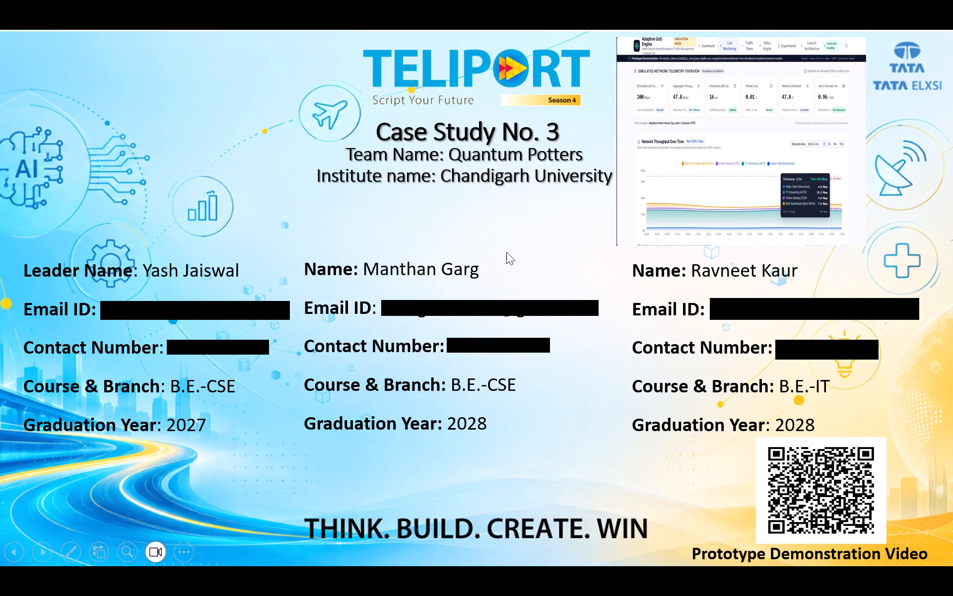
pyautogui.press('Escape')
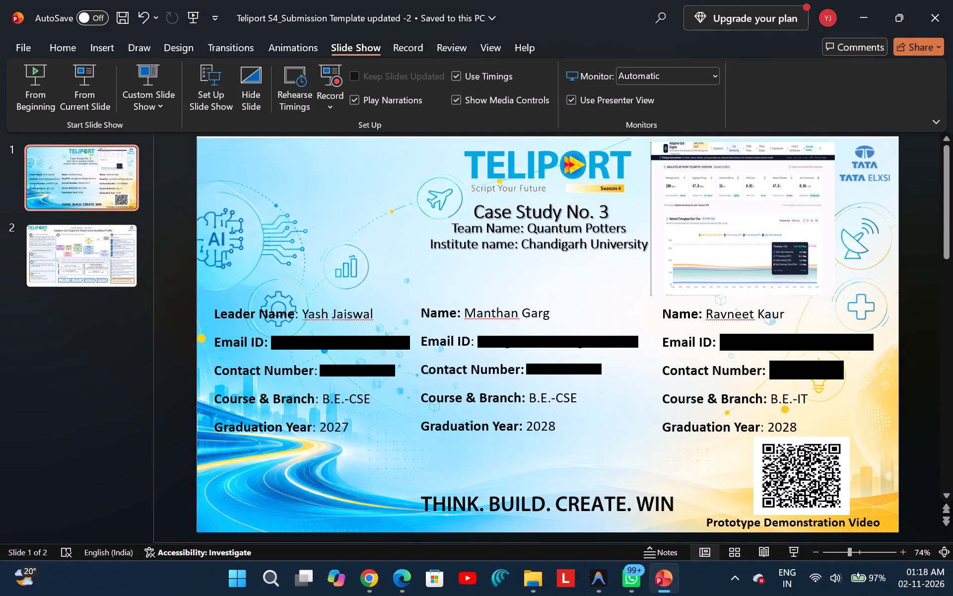
# Cut the demo video thumbnail from slide 1.
pyautogui.click(699, 235)
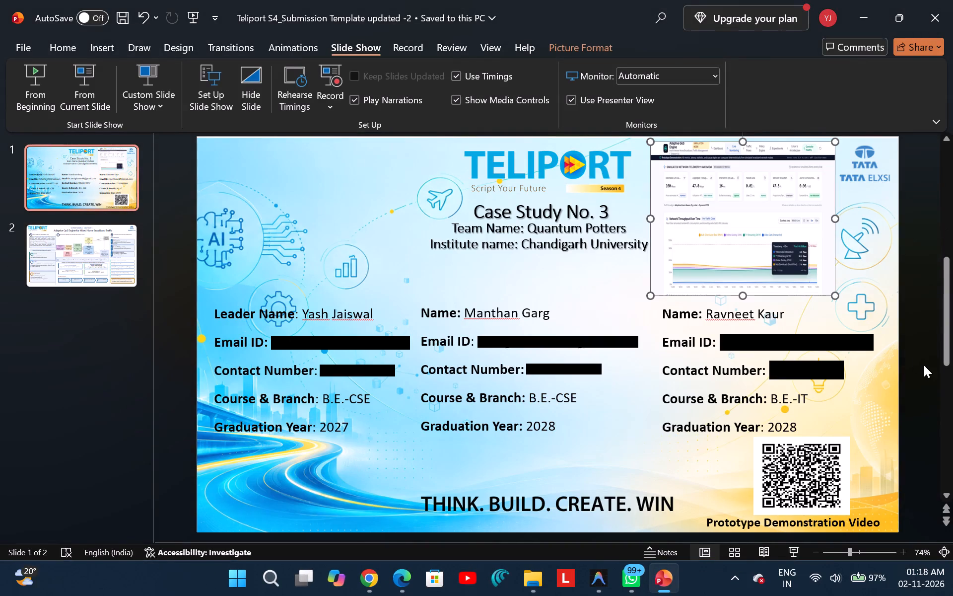
pyautogui.click(924, 365)
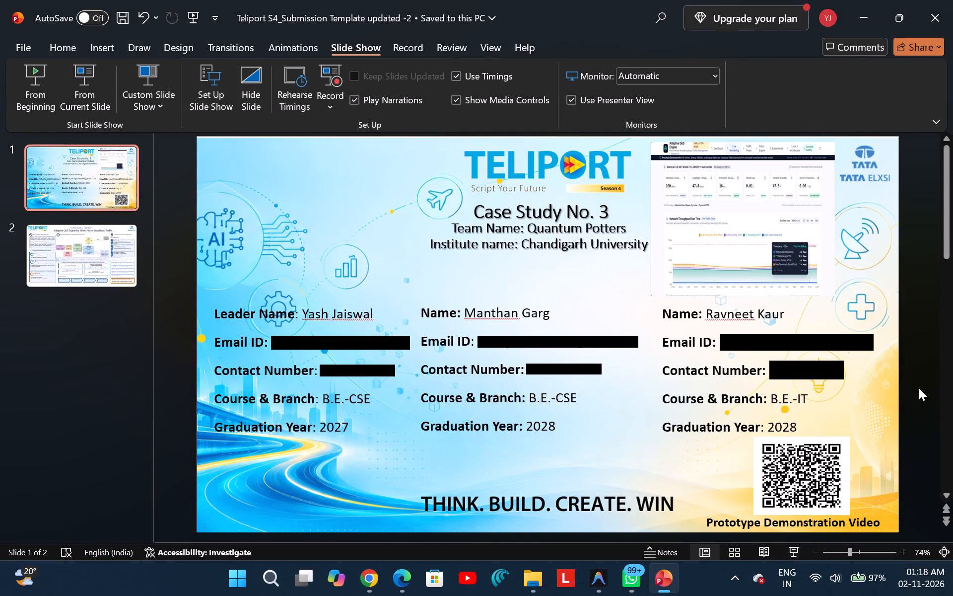
pyautogui.click(919, 385)
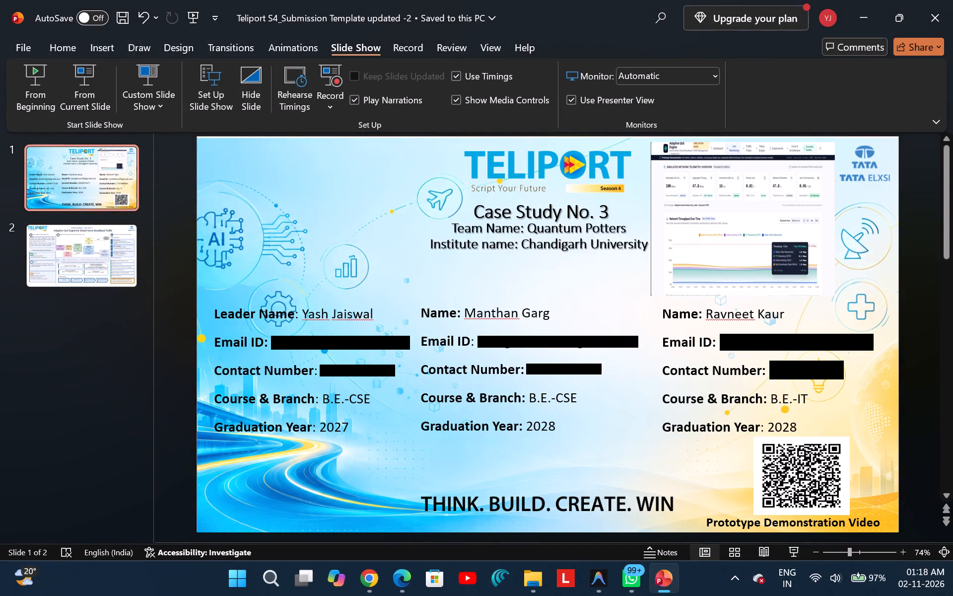
pyautogui.click(731, 254)
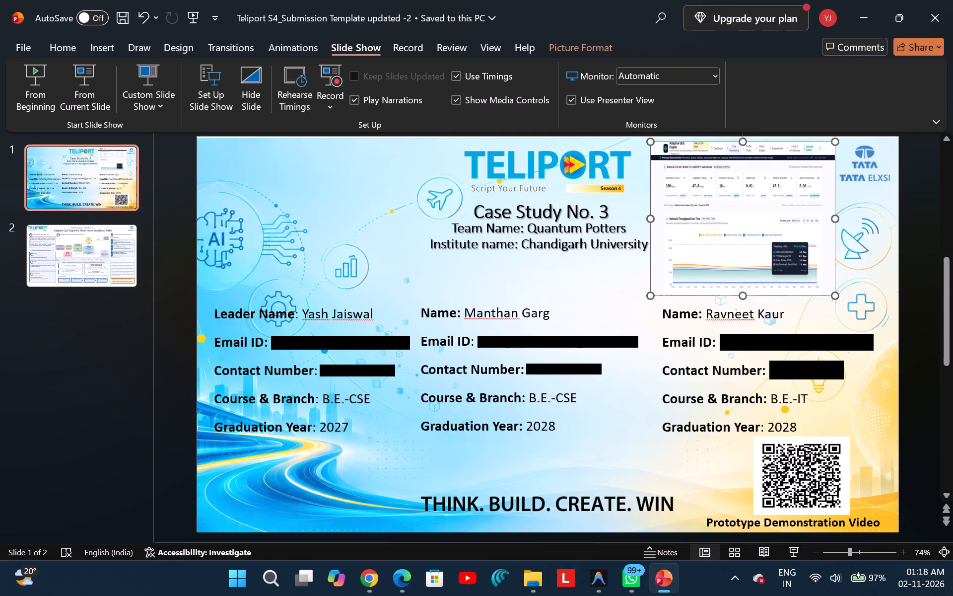
pyautogui.click(52, 54)
pyautogui.click(61, 69)
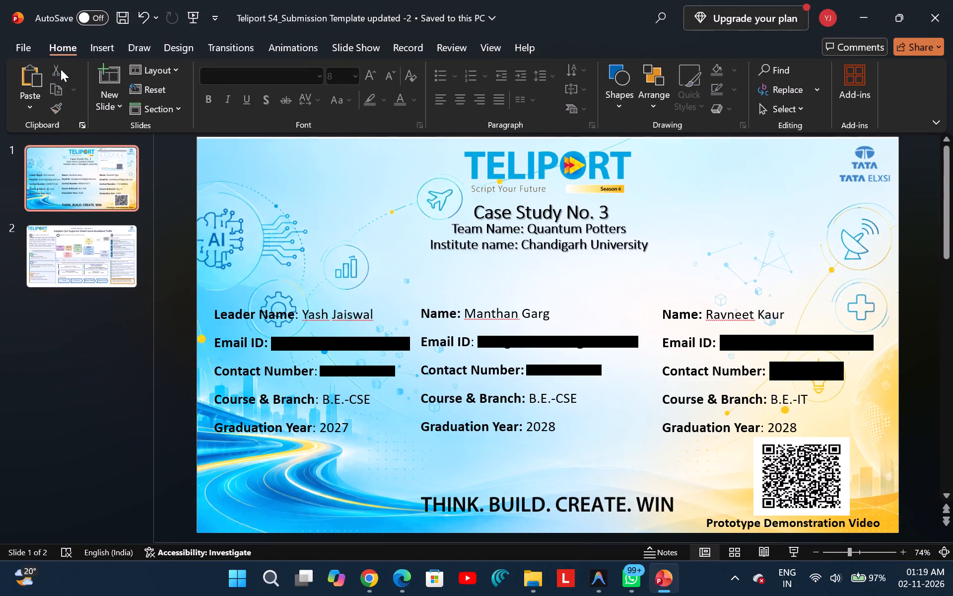
# Switch to the Adaptive QoS Engine dashboard in Chrome and show it in full screen.
pyautogui.hotkey('alt', 'Tab')
pyautogui.hotkey('alt', 'Tab')
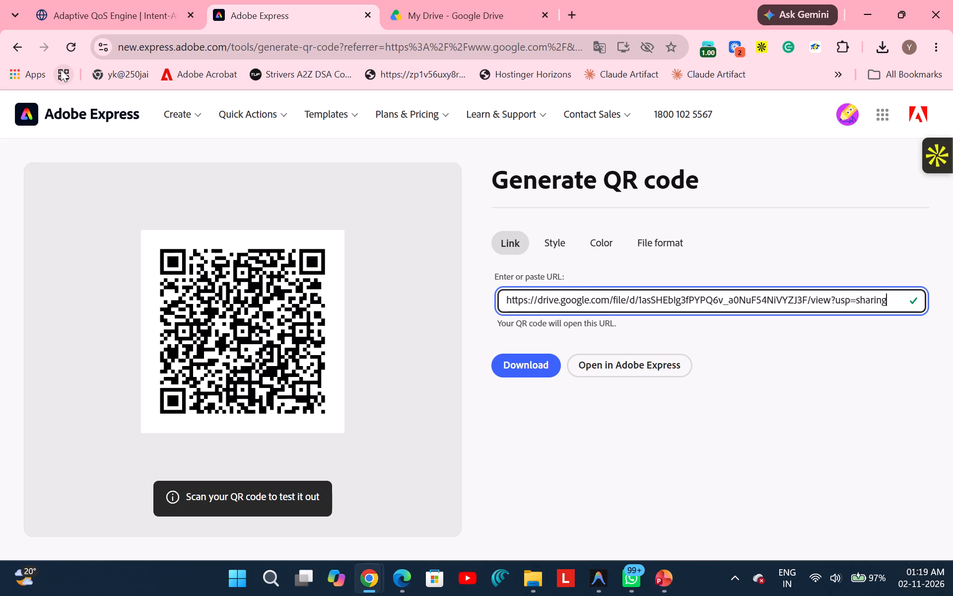
pyautogui.click(32, 2)
pyautogui.scroll(1, 512, 312)
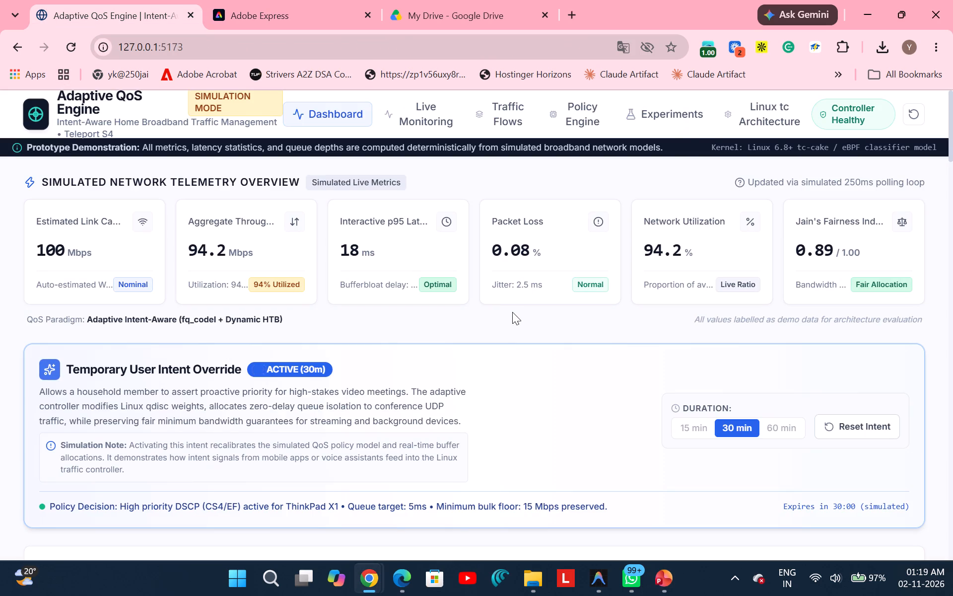
pyautogui.scroll(1, 512, 312)
pyautogui.click(933, 49)
pyautogui.click(924, 372)
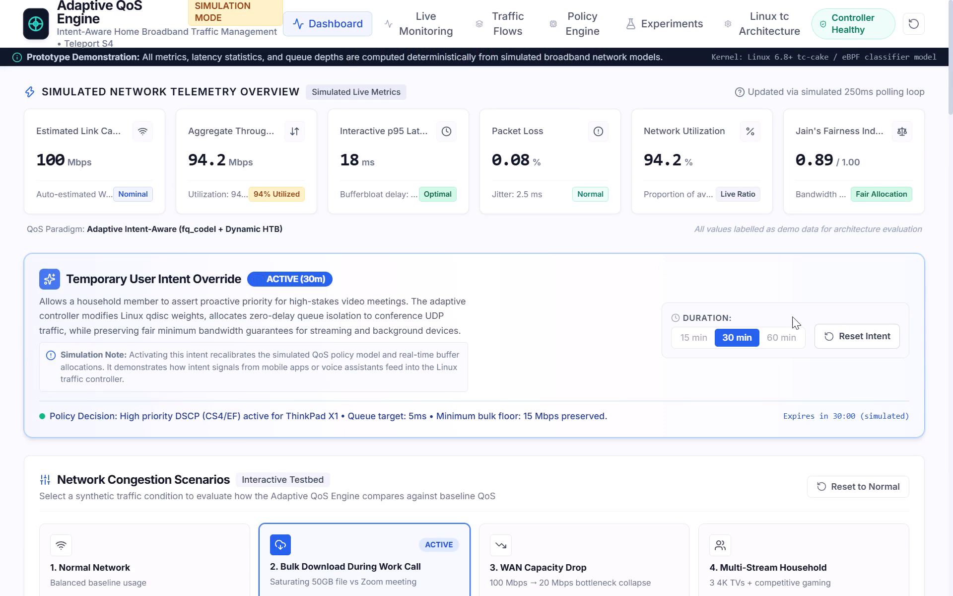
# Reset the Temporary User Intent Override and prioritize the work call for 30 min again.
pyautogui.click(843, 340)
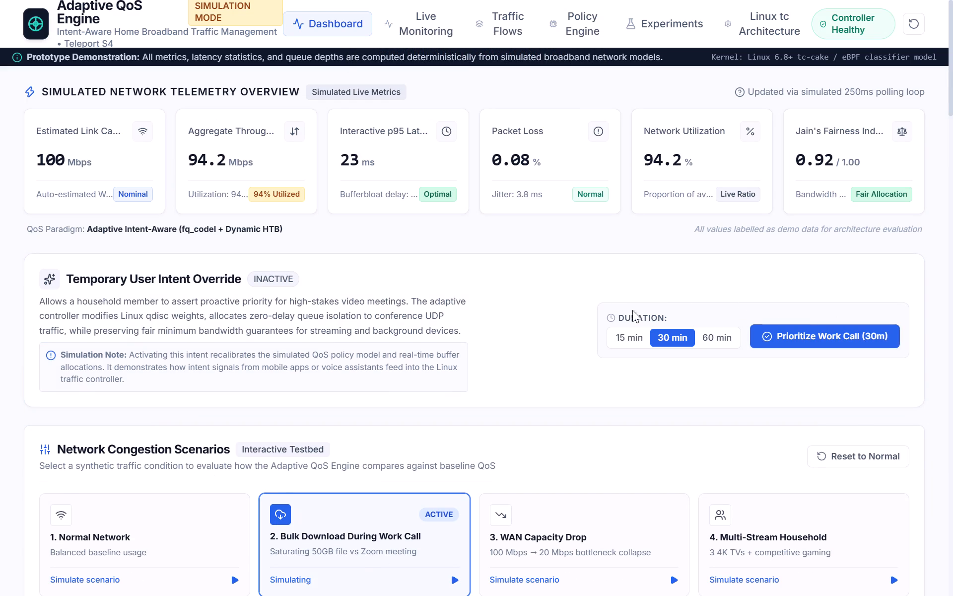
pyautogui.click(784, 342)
# Look through the dashboard's Network Congestion Scenarios and the Live Monitoring page's telemetry and throughput chart for a suitable view to capture.
pyautogui.scroll(-6, 544, 270)
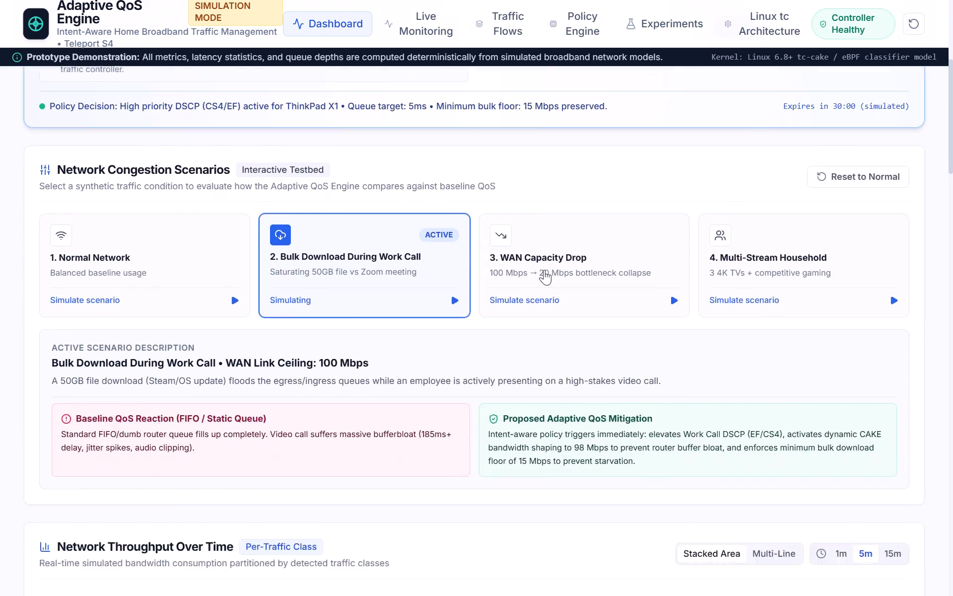
pyautogui.scroll(-2, 544, 270)
pyautogui.scroll(10, 544, 270)
pyautogui.click(404, 26)
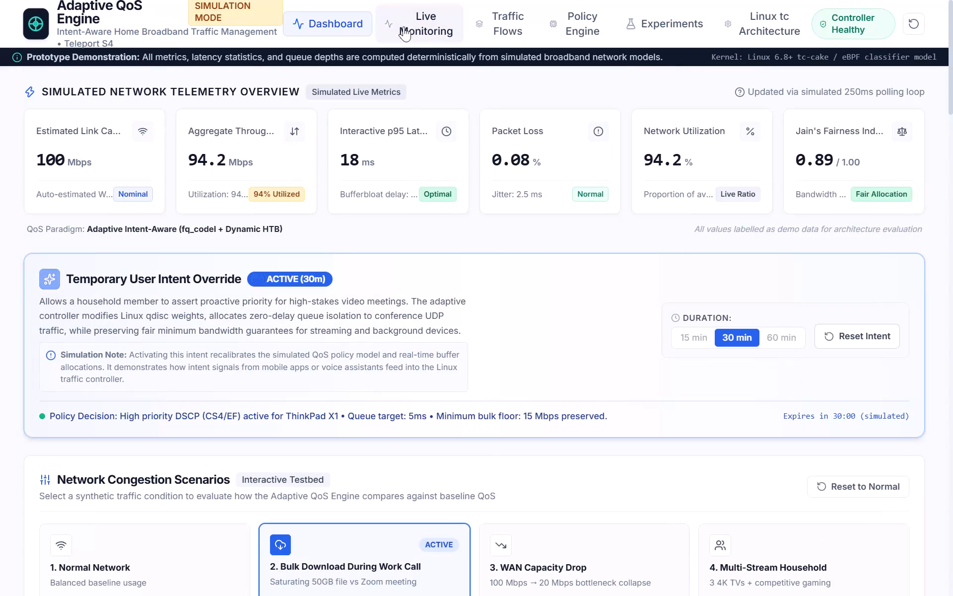
pyautogui.scroll(-1, 634, 211)
pyautogui.scroll(1, 634, 211)
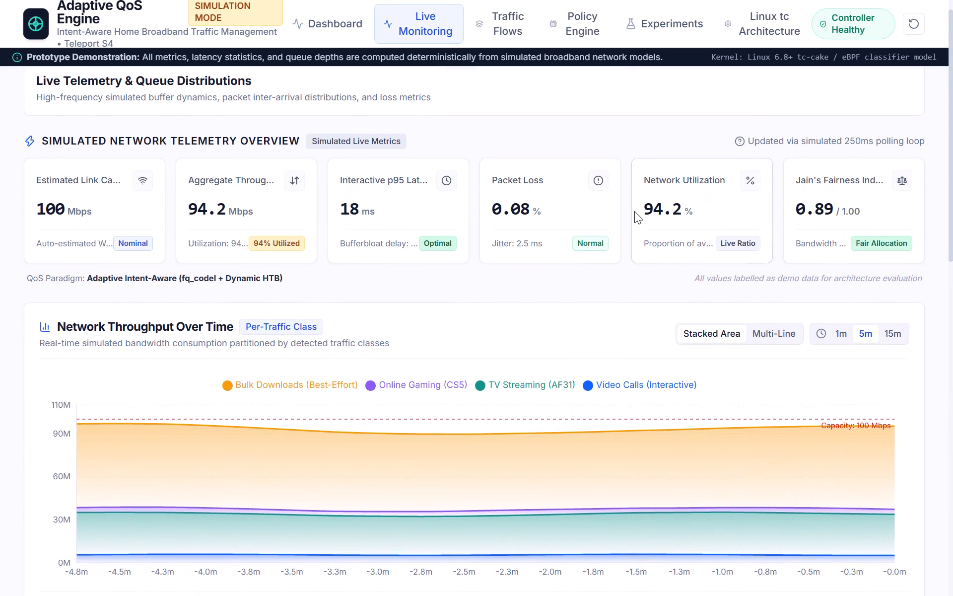
pyautogui.scroll(2, 634, 211)
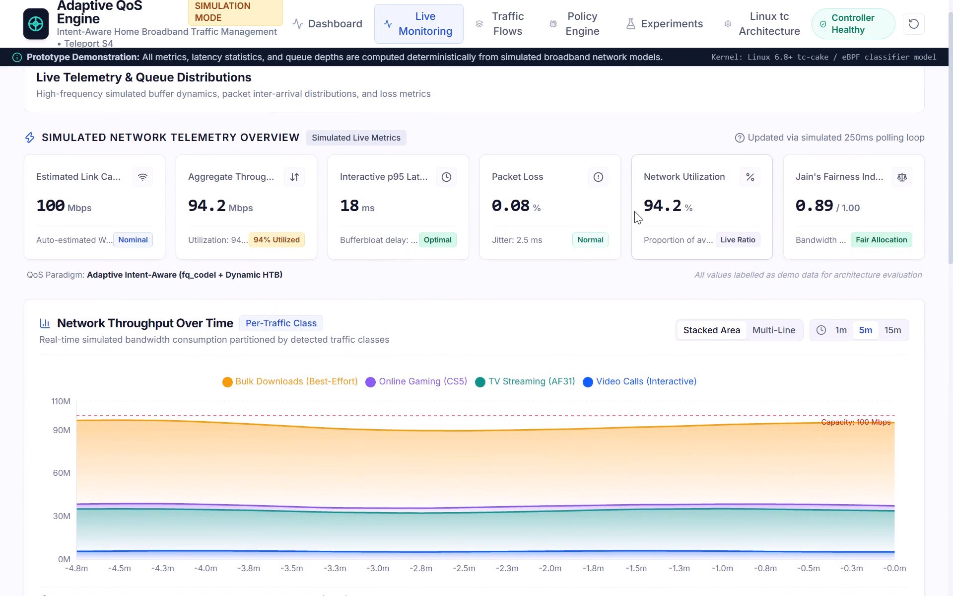
pyautogui.scroll(1, 634, 211)
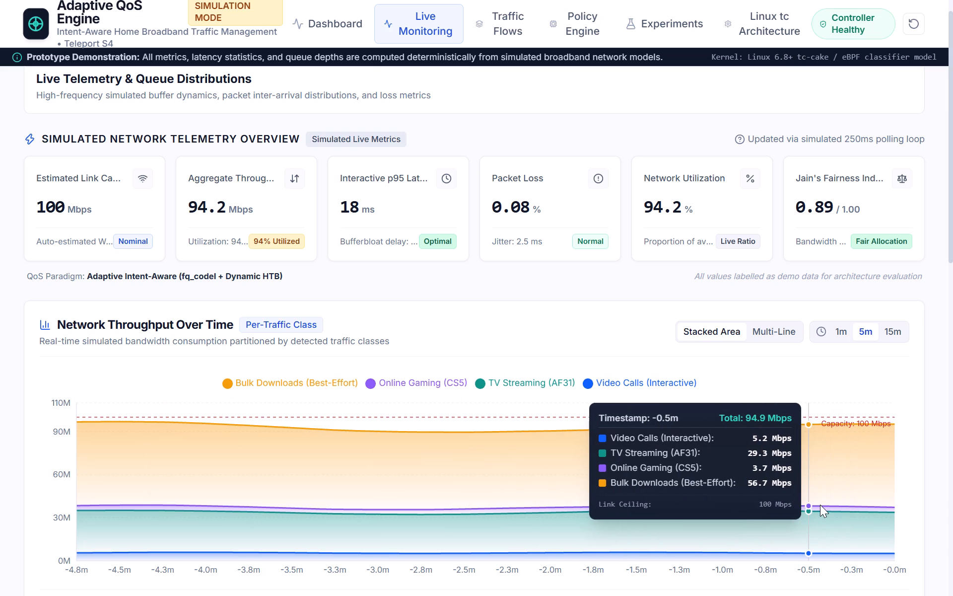
# Return to the top of the Dashboard page and capture a full-width screenshot of it, leaving out the taskbar.
pyautogui.click(335, 21)
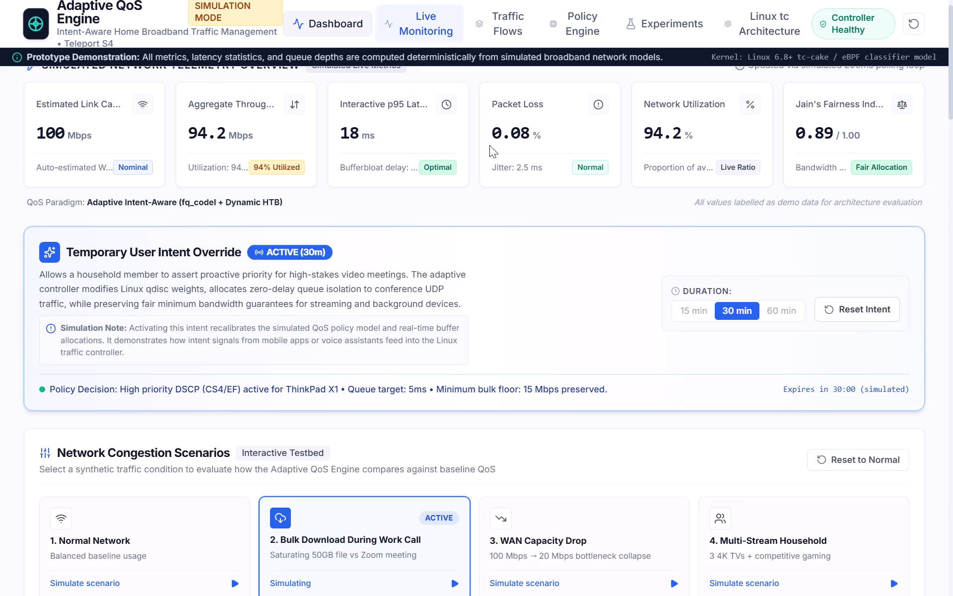
pyautogui.scroll(2, 789, 416)
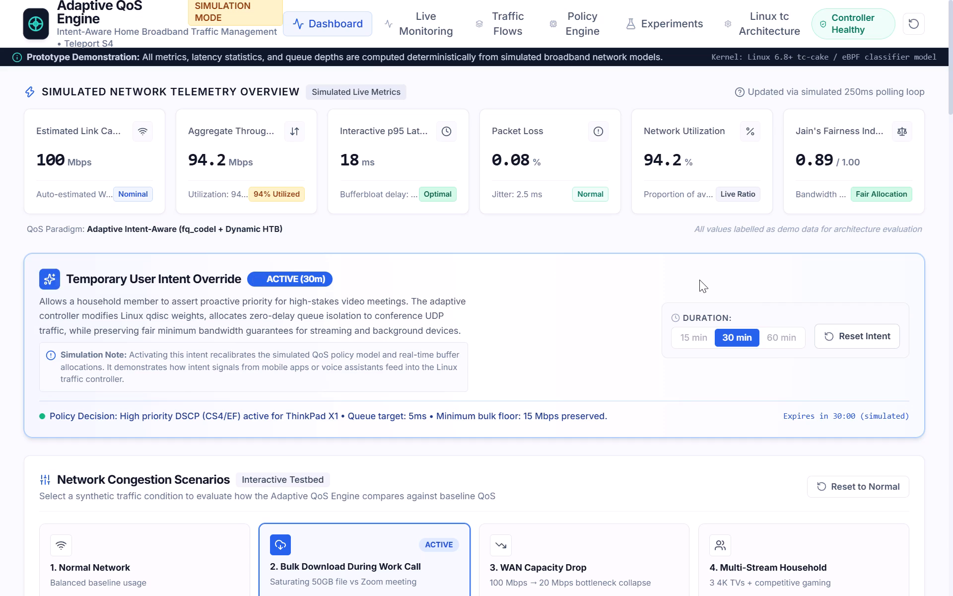
pyautogui.press('Print')
pyautogui.moveTo(0, 0); pyautogui.dragTo(952, 563)
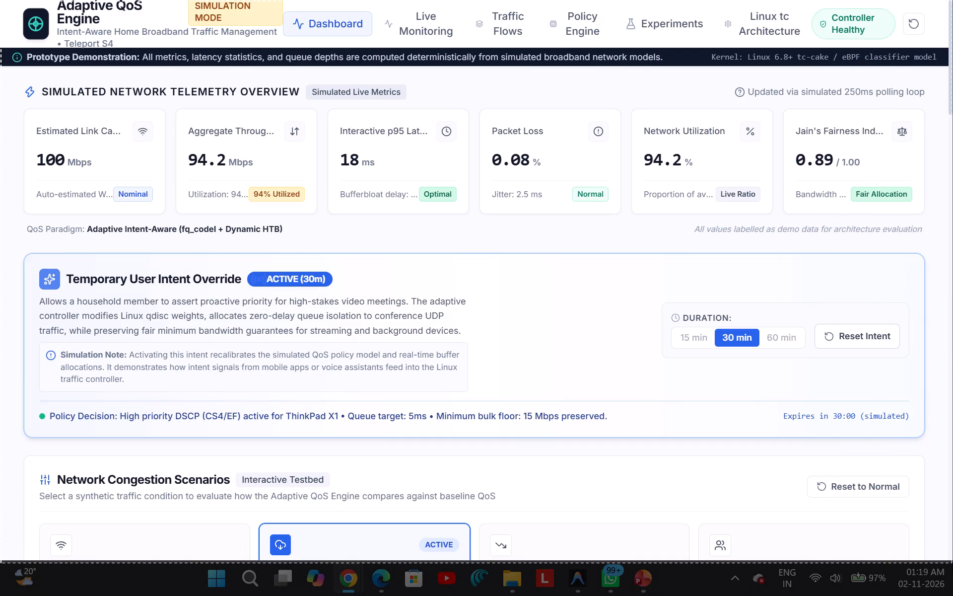
# Finish the dashboard capture with its lower edge just above the taskbar, and exit the browser's full-screen view.
pyautogui.moveTo(952, 563); pyautogui.dragTo(952, 560)
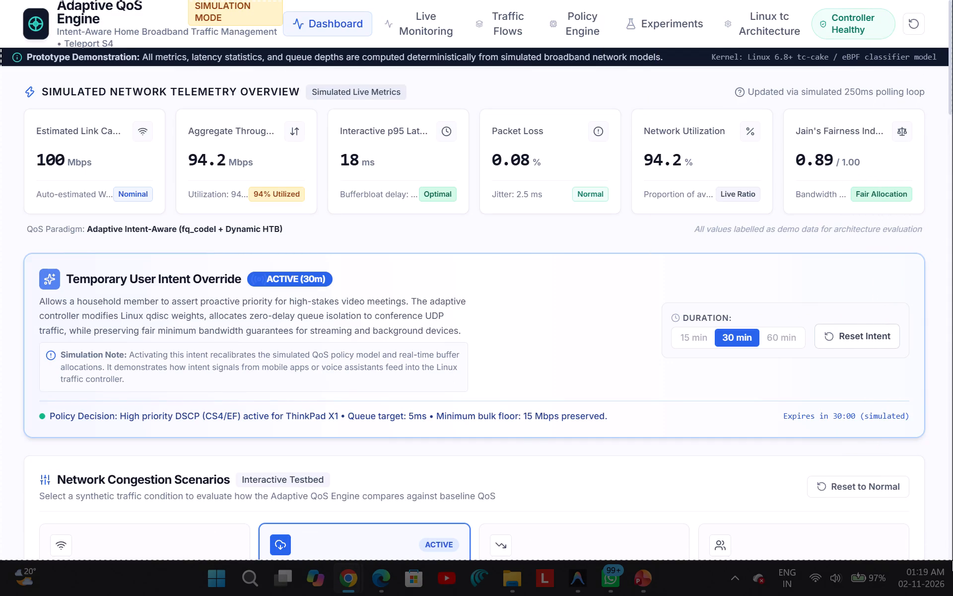
pyautogui.moveTo(952, 560); pyautogui.dragTo(952, 561)
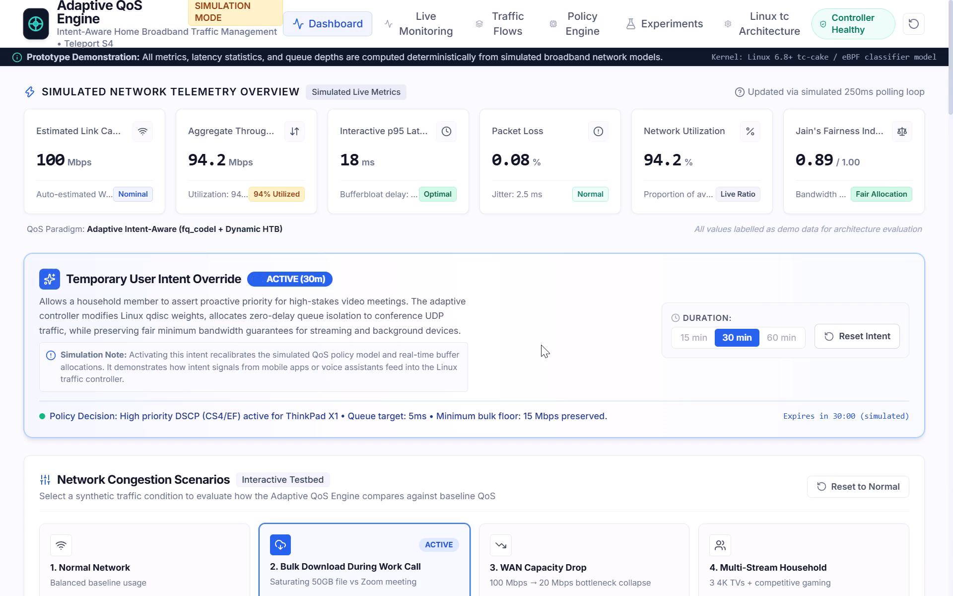
pyautogui.press('Escape')
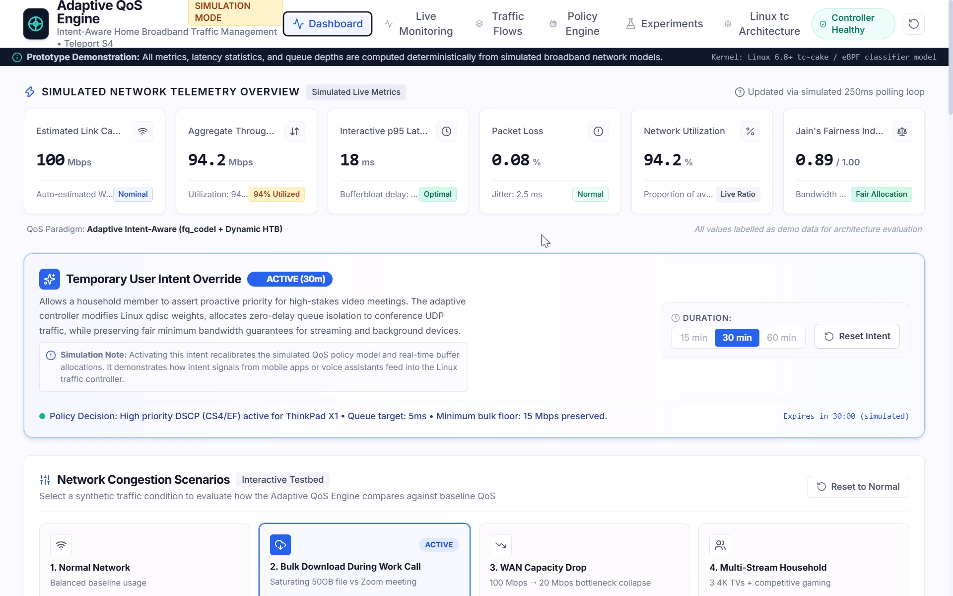
pyautogui.click(542, 234)
pyautogui.click(485, 58)
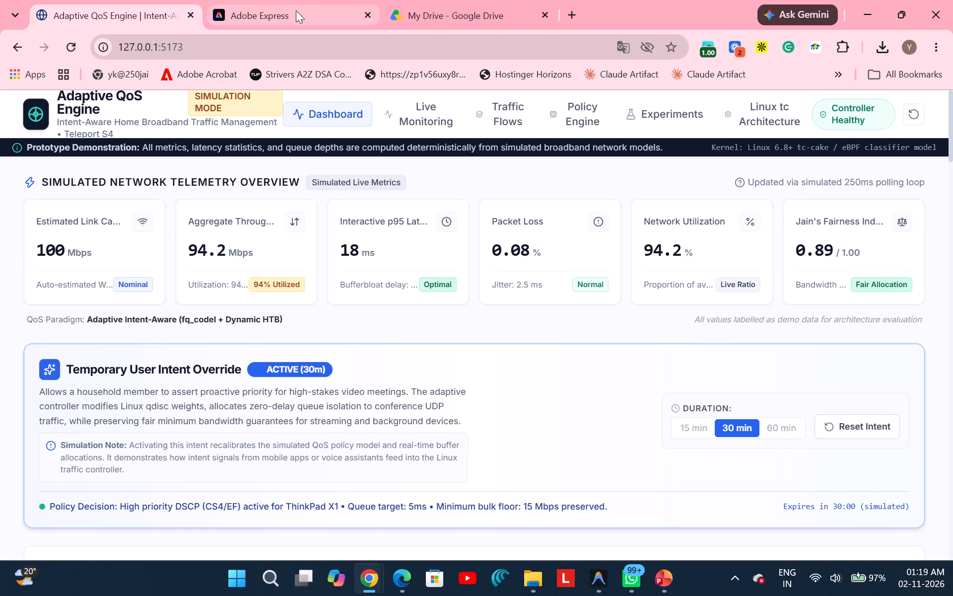
pyautogui.hotkey('alt', 'Tab')
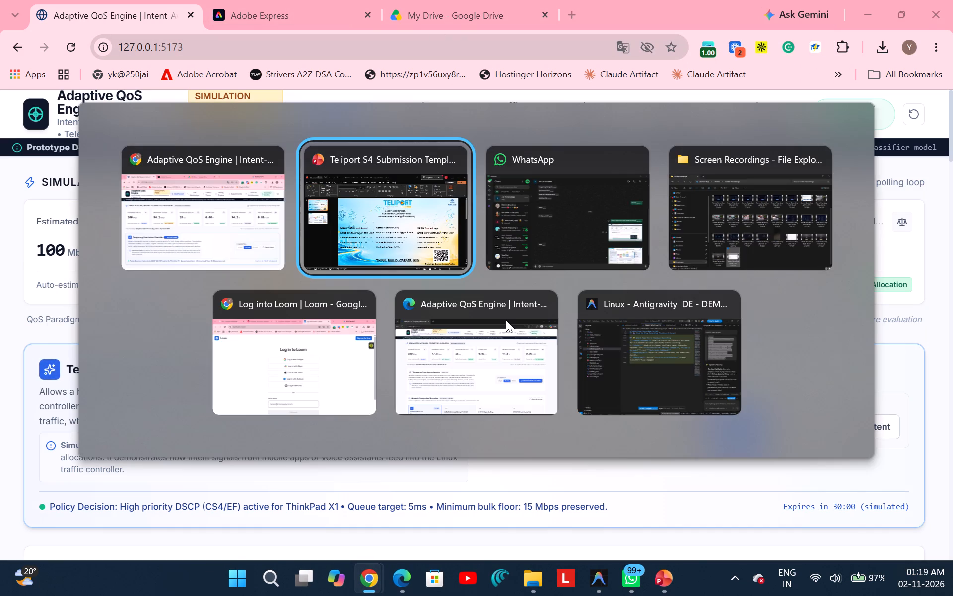
pyautogui.click(102, 47)
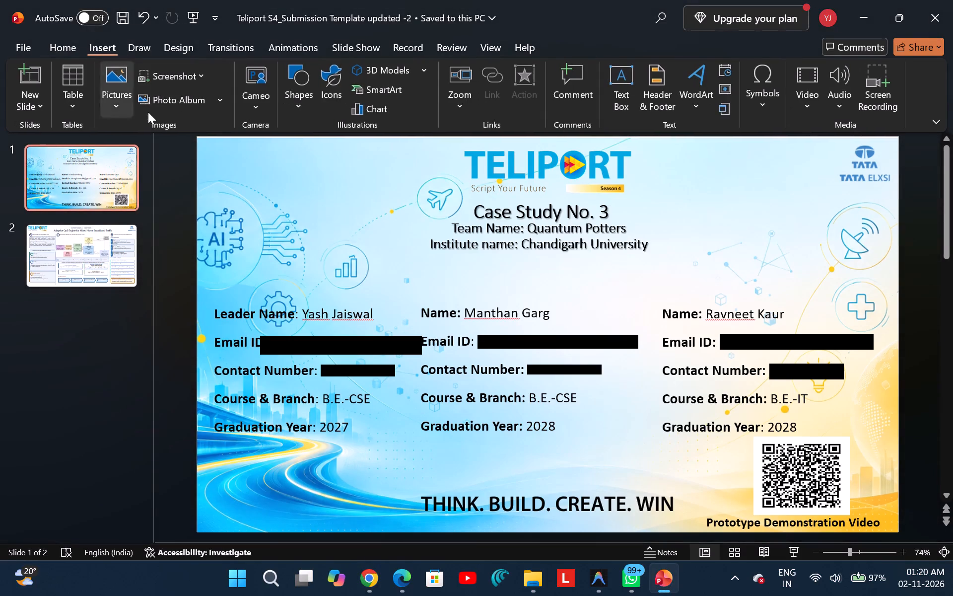
pyautogui.click(121, 106)
pyautogui.click(162, 160)
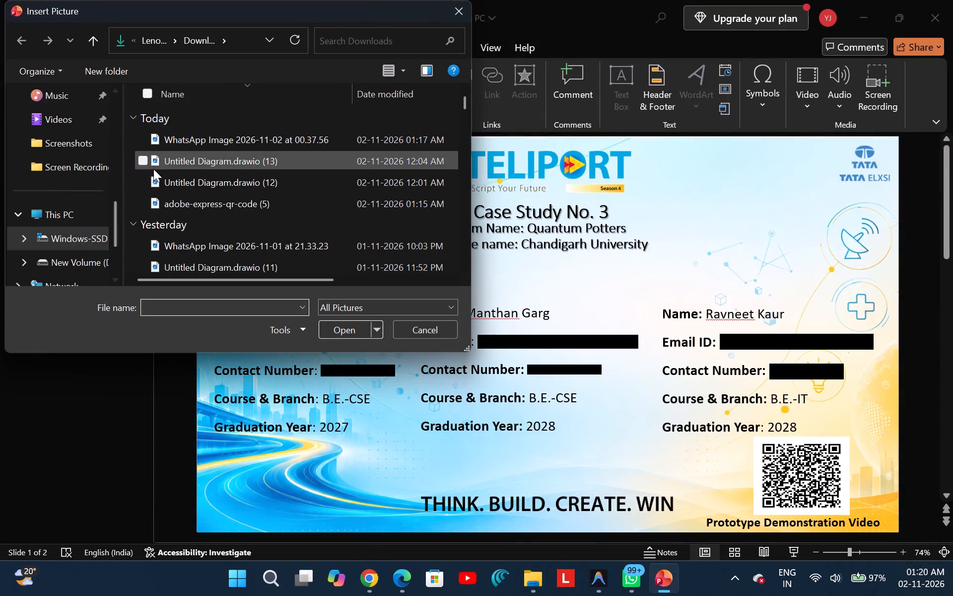
pyautogui.scroll(2, 43, 131)
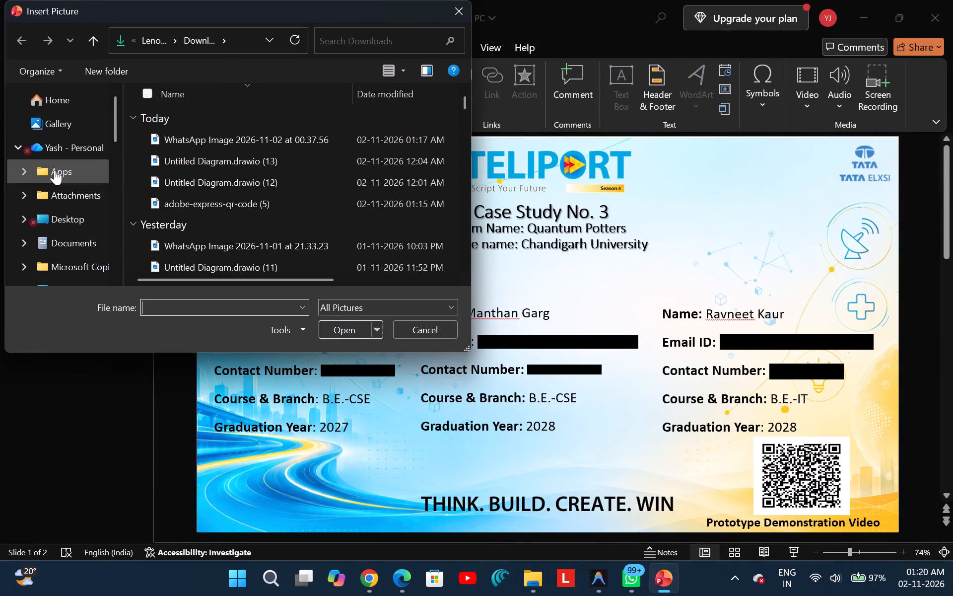
pyautogui.click(68, 228)
pyautogui.scroll(-1, 68, 228)
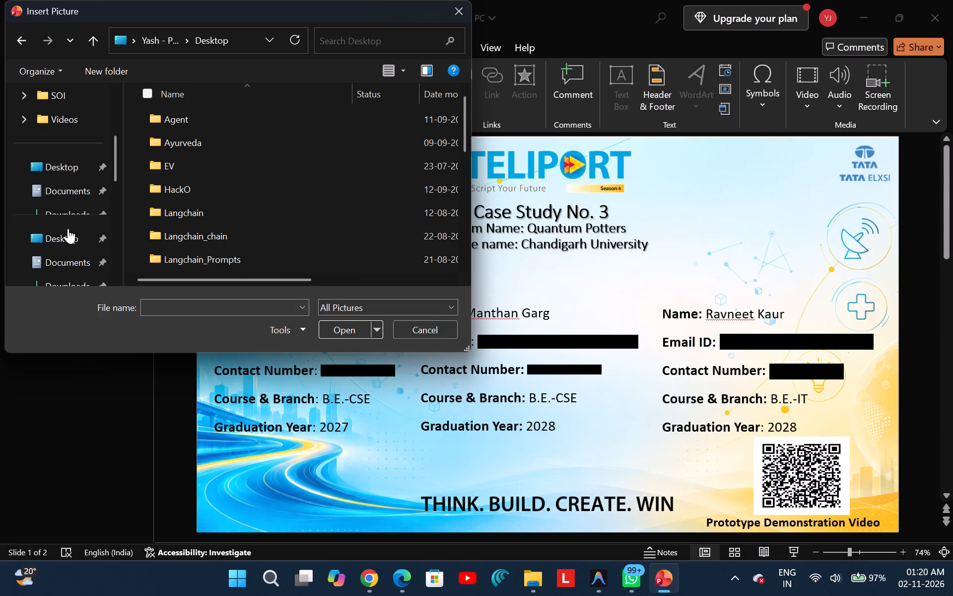
pyautogui.scroll(2, 57, 137)
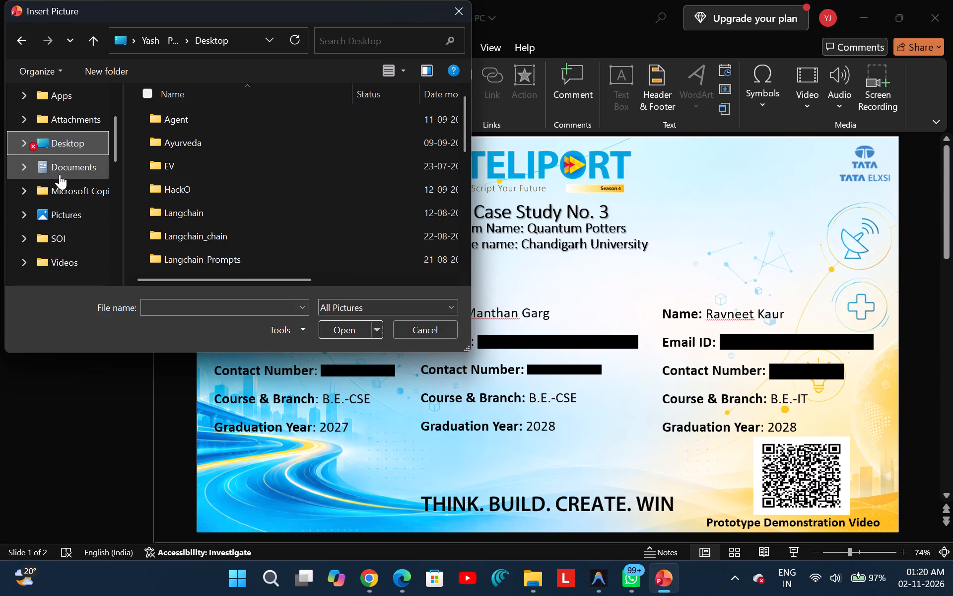
pyautogui.click(65, 222)
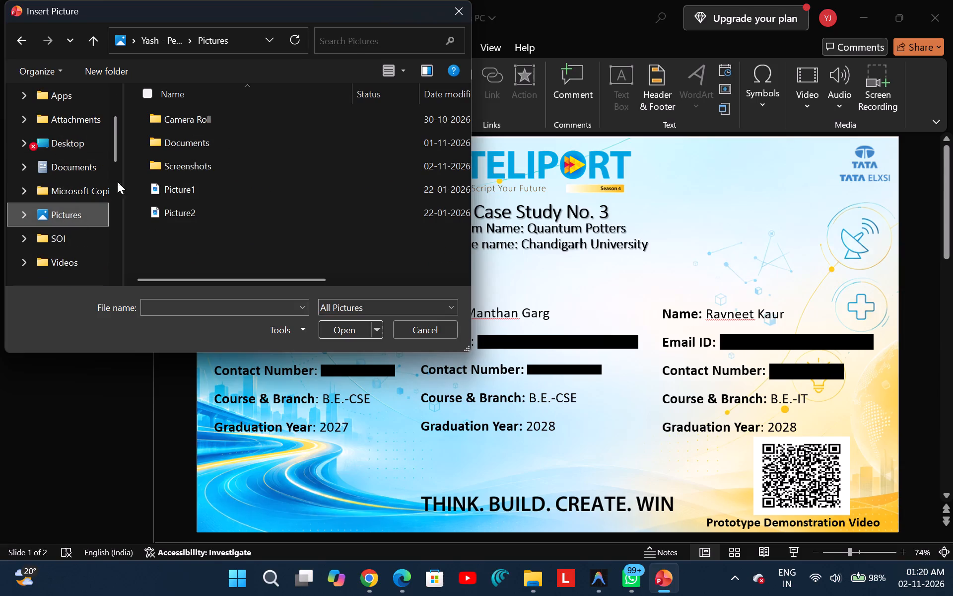
pyautogui.doubleClick(161, 166)
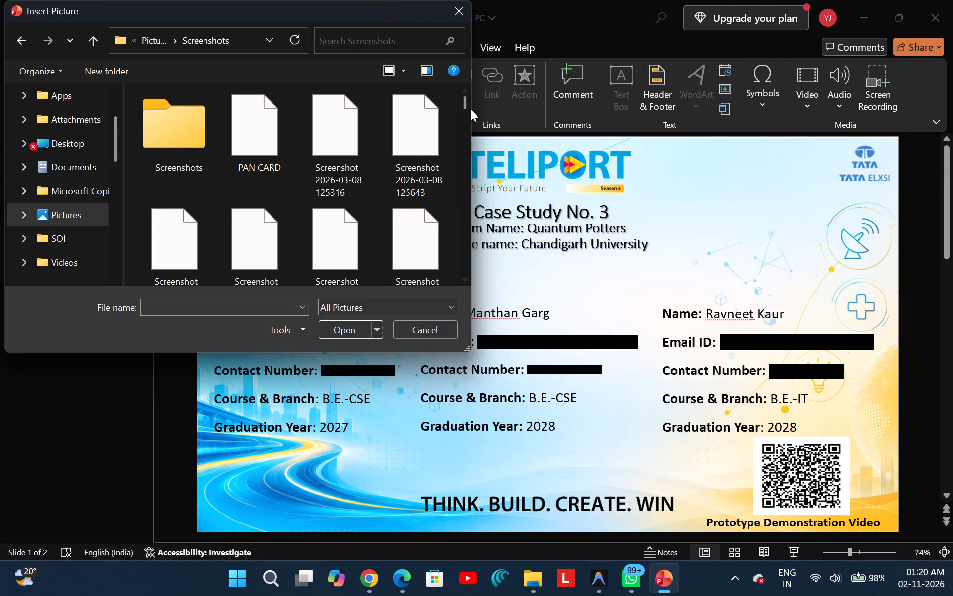
pyautogui.moveTo(466, 104); pyautogui.dragTo(460, 284)
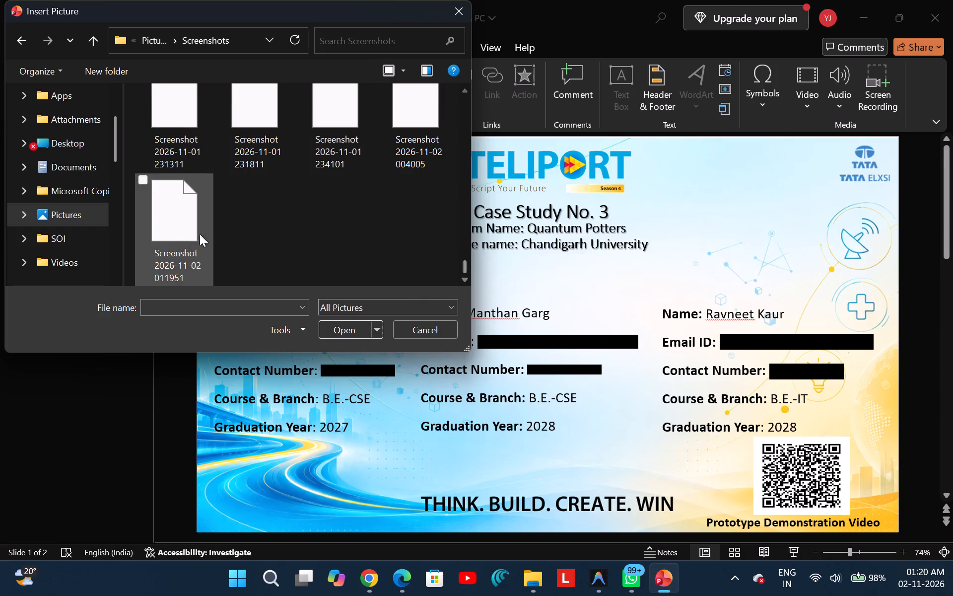
pyautogui.click(169, 236)
pyautogui.click(348, 333)
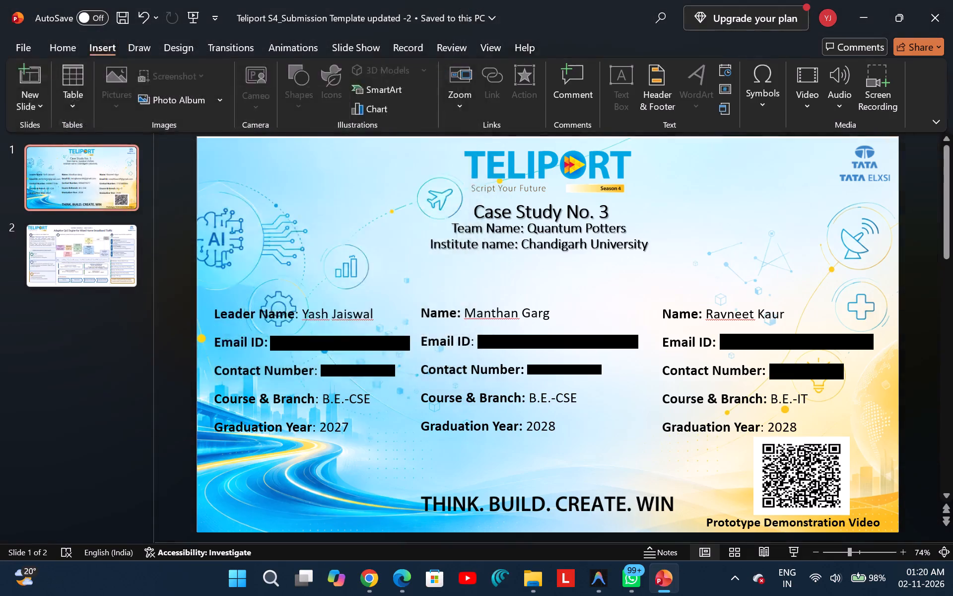
# Shrink the dashboard screenshot proportionally to about 8.97 × 5.29 cm and place it between the Teliport title and the Tata Elxsi logo.
pyautogui.moveTo(883, 529); pyautogui.dragTo(840, 492)
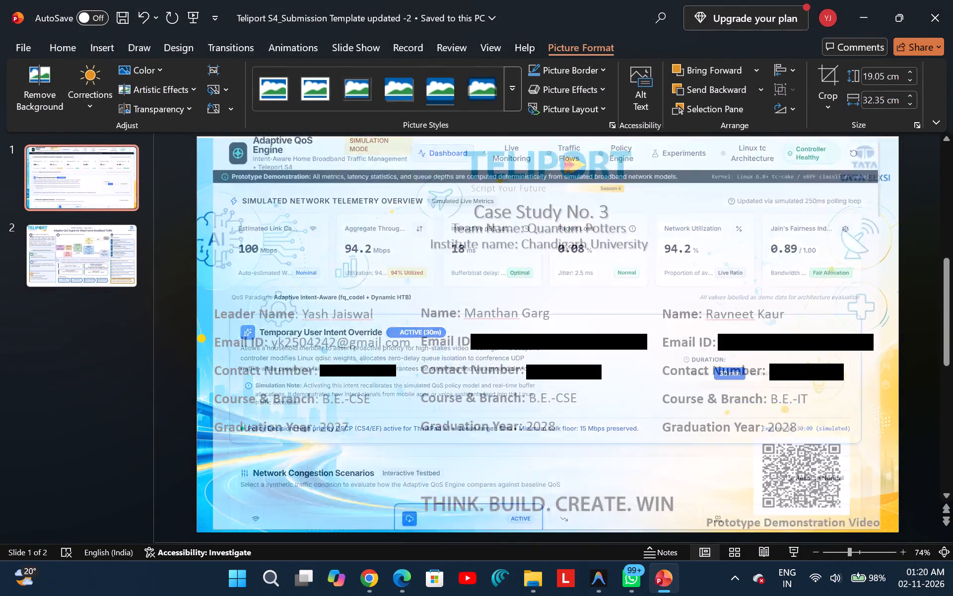
pyautogui.moveTo(840, 492); pyautogui.dragTo(571, 324)
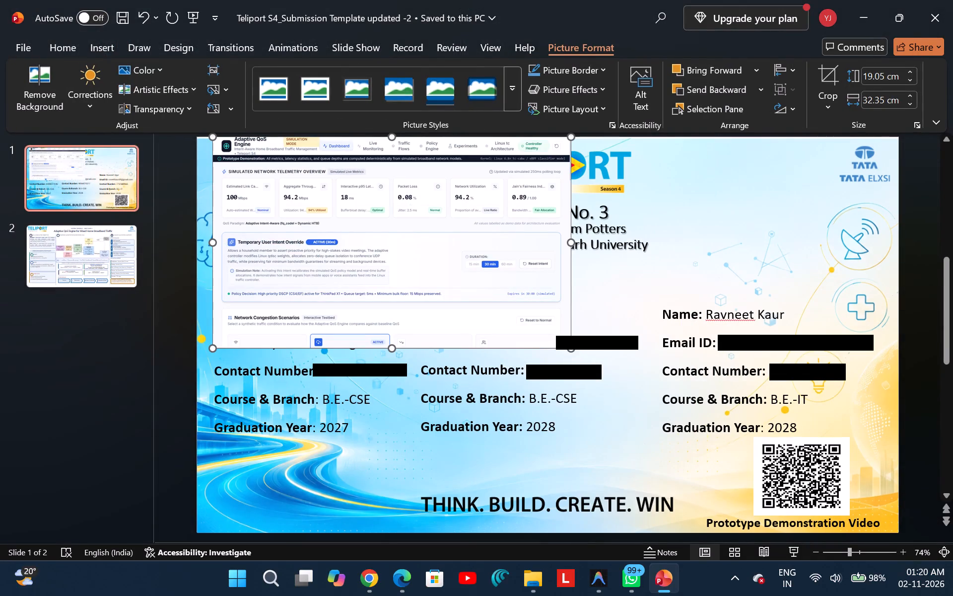
pyautogui.moveTo(211, 349); pyautogui.dragTo(400, 298)
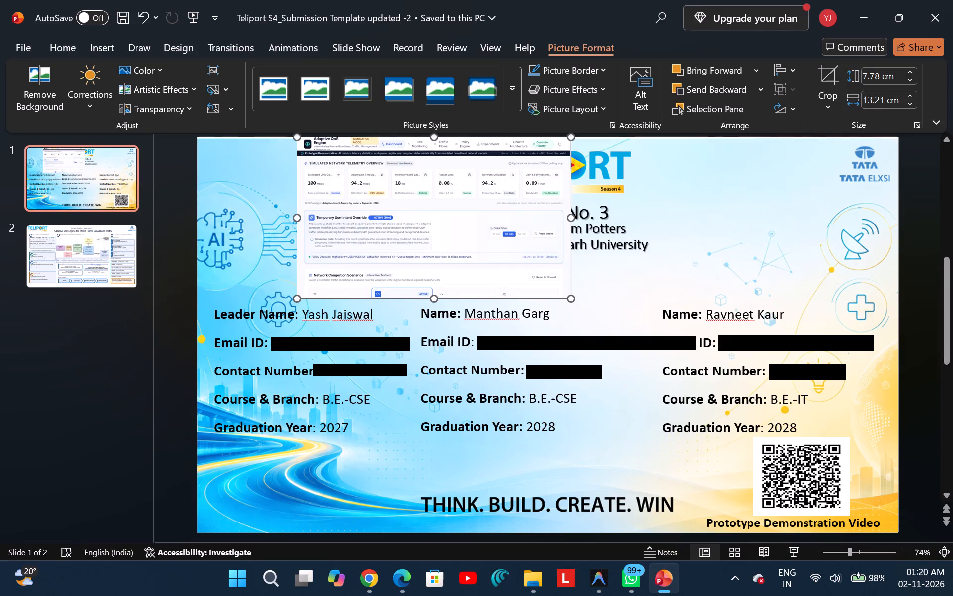
pyautogui.moveTo(444, 218); pyautogui.dragTo(717, 223)
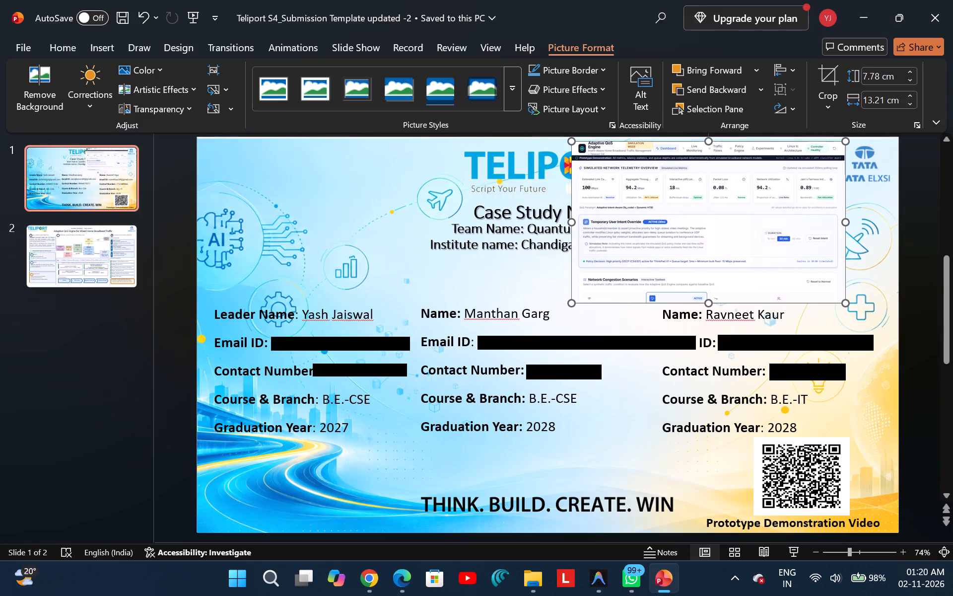
pyautogui.moveTo(572, 301); pyautogui.dragTo(734, 262)
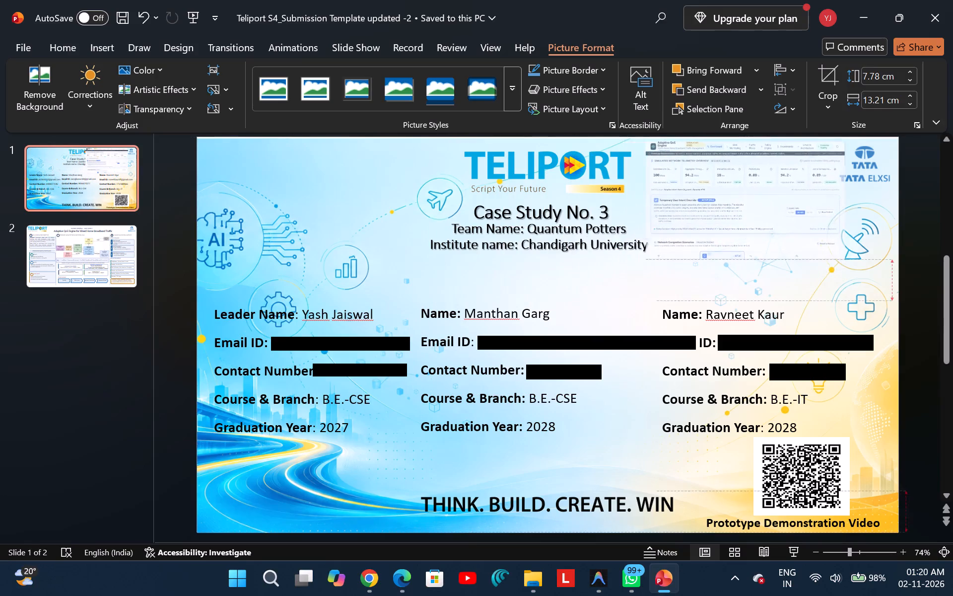
pyautogui.moveTo(734, 262); pyautogui.dragTo(744, 255)
pyautogui.moveTo(764, 234); pyautogui.dragTo(759, 240)
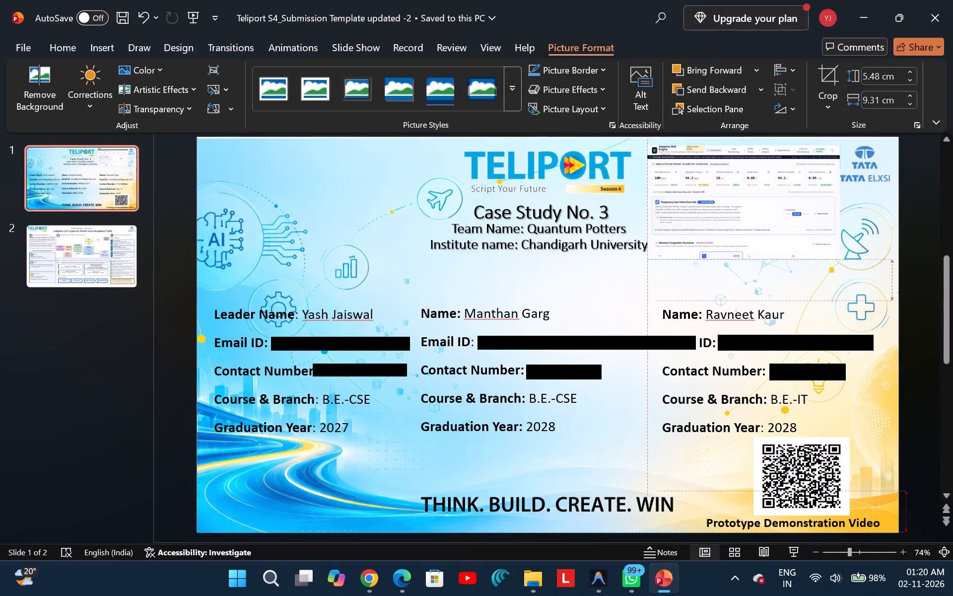
pyautogui.moveTo(759, 240); pyautogui.dragTo(761, 240)
pyautogui.moveTo(838, 257); pyautogui.dragTo(834, 255)
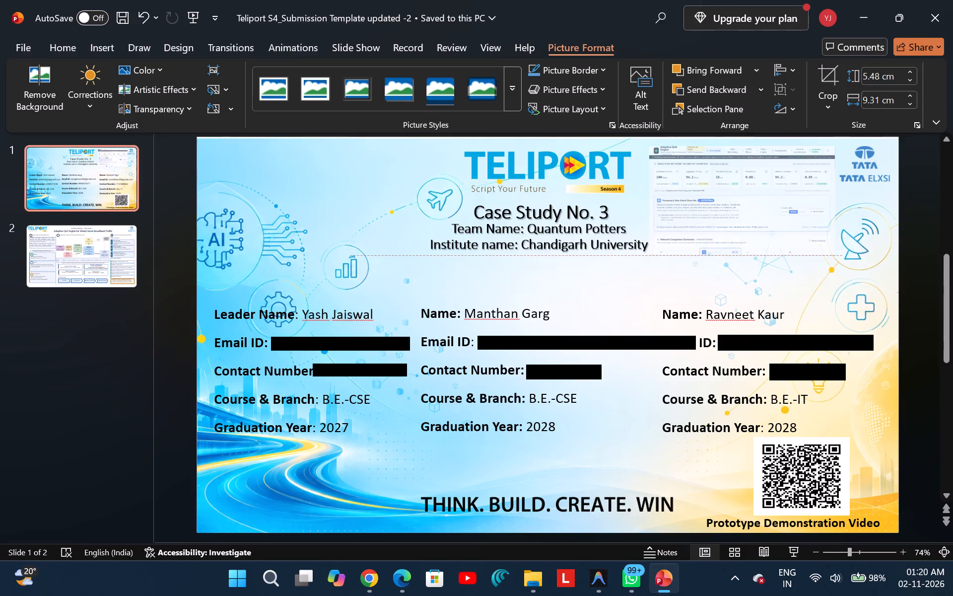
pyautogui.moveTo(834, 255); pyautogui.dragTo(830, 255)
pyautogui.click(745, 239)
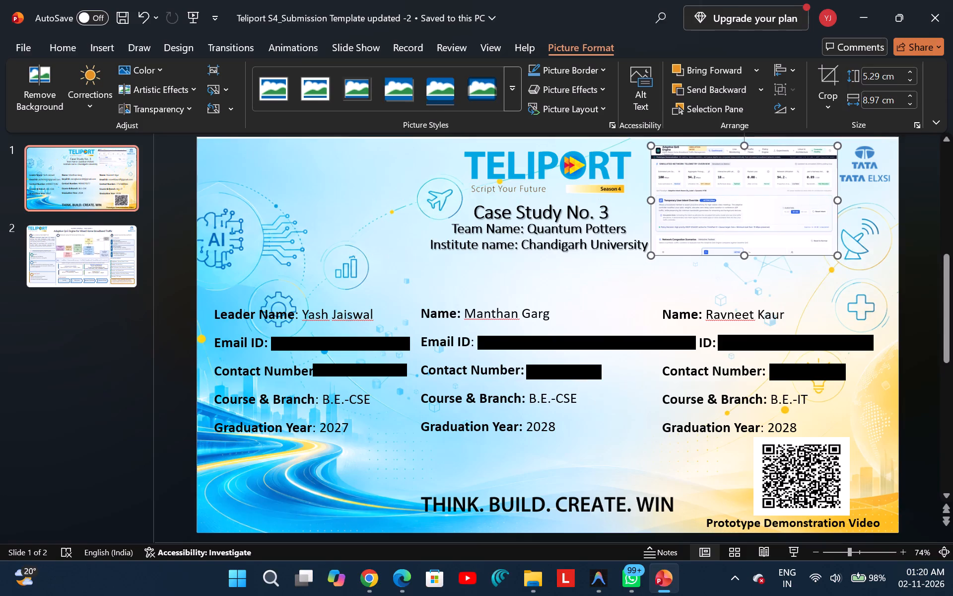
# Stretch only the dashboard screenshot's height to about 7.61 cm, ending just above the third member's name, and deselect it.
pyautogui.moveTo(745, 255); pyautogui.dragTo(745, 294)
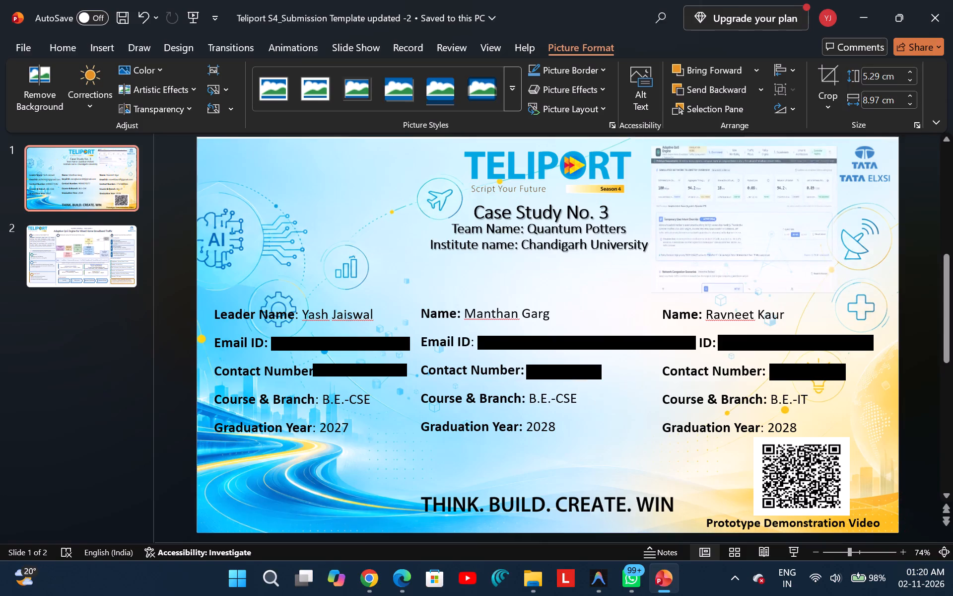
pyautogui.moveTo(745, 294); pyautogui.dragTo(745, 299)
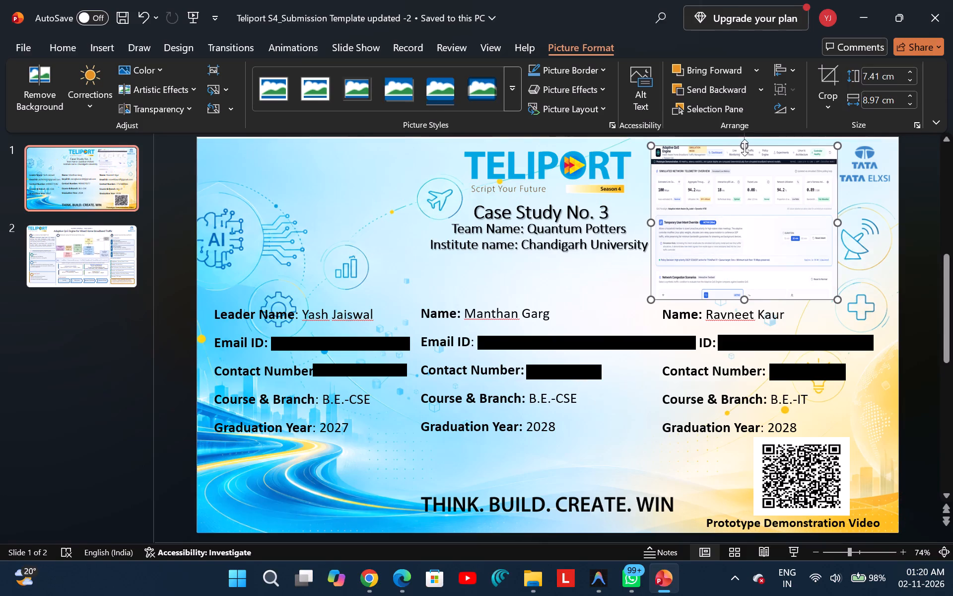
pyautogui.moveTo(745, 148); pyautogui.dragTo(743, 144)
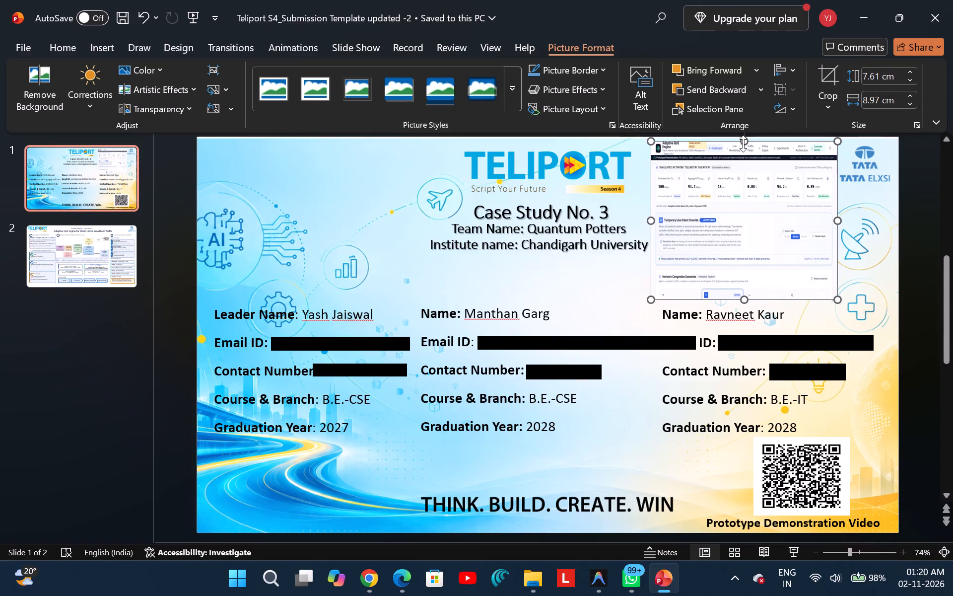
pyautogui.click(913, 322)
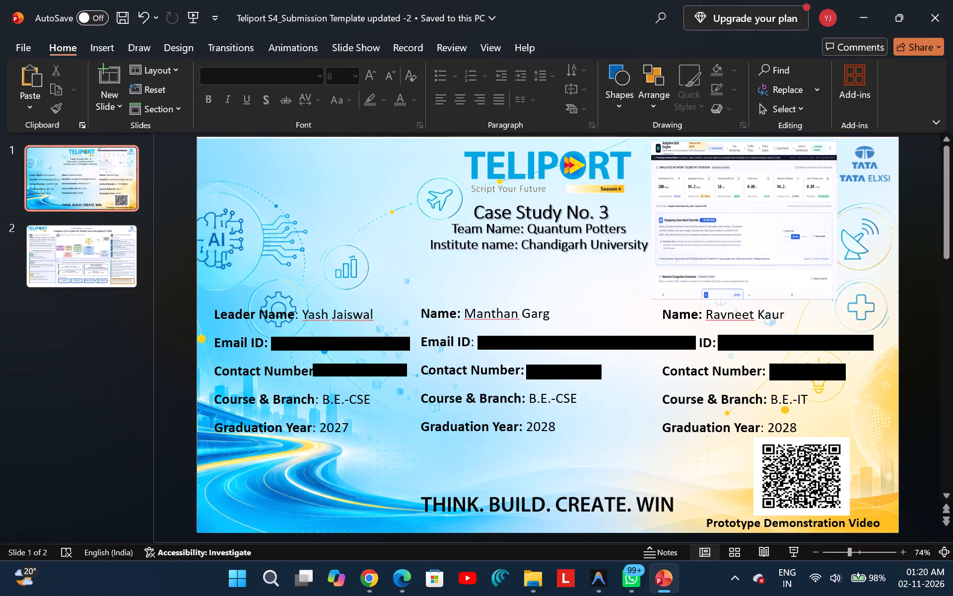
pyautogui.hotkey('alt', 'Tab')
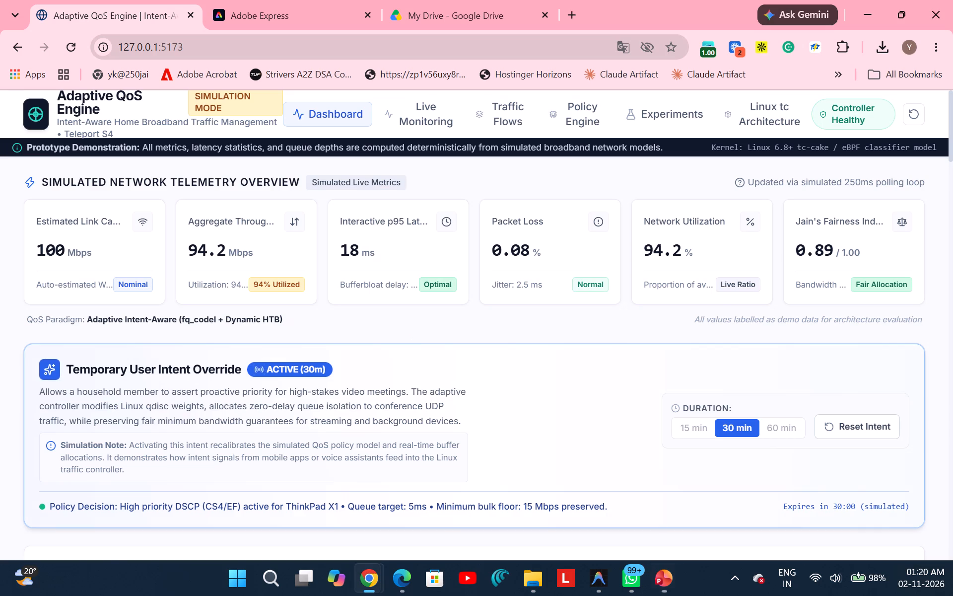
pyautogui.press('Print')
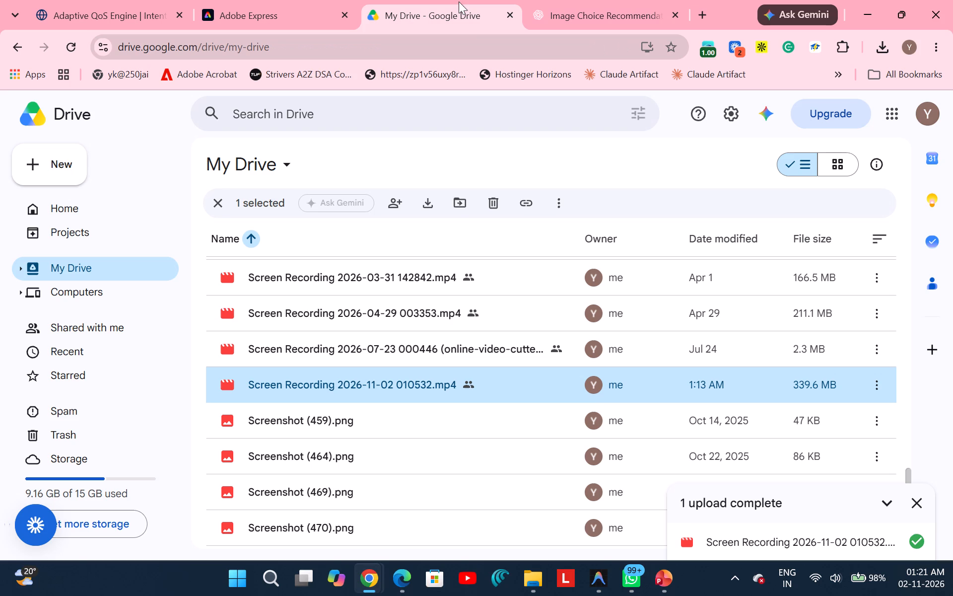
pyautogui.click(280, 0)
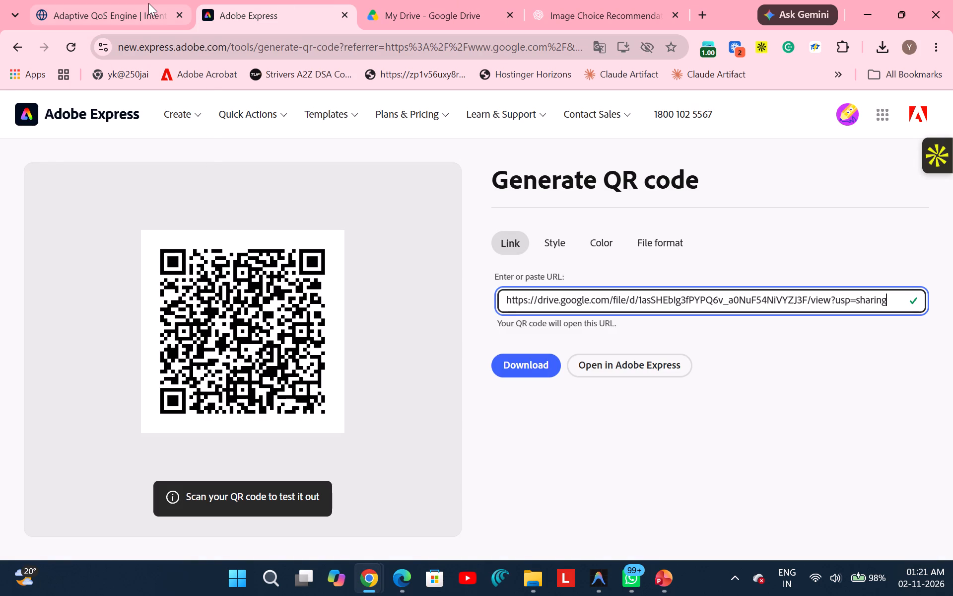
pyautogui.click(148, 3)
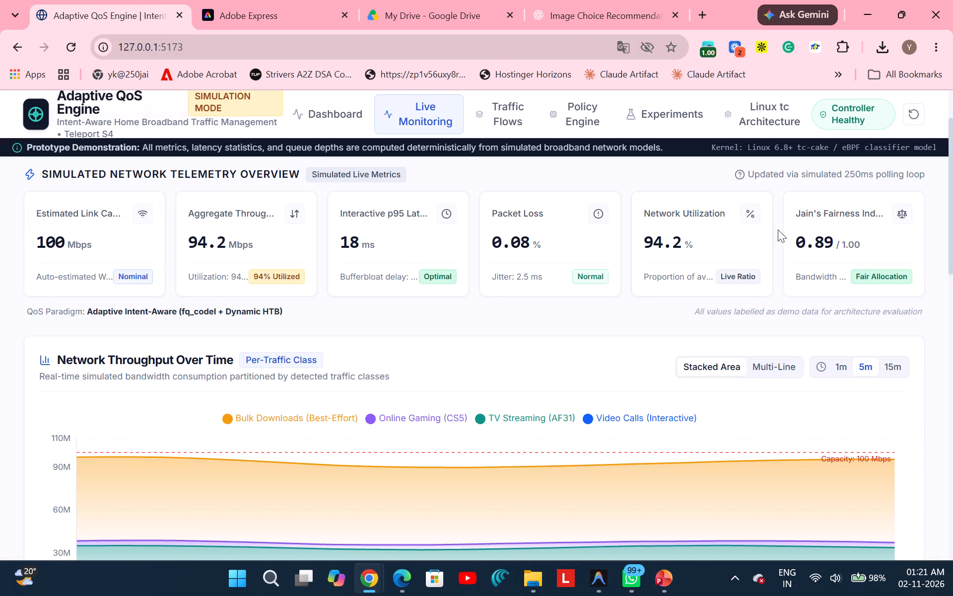
pyautogui.click(937, 49)
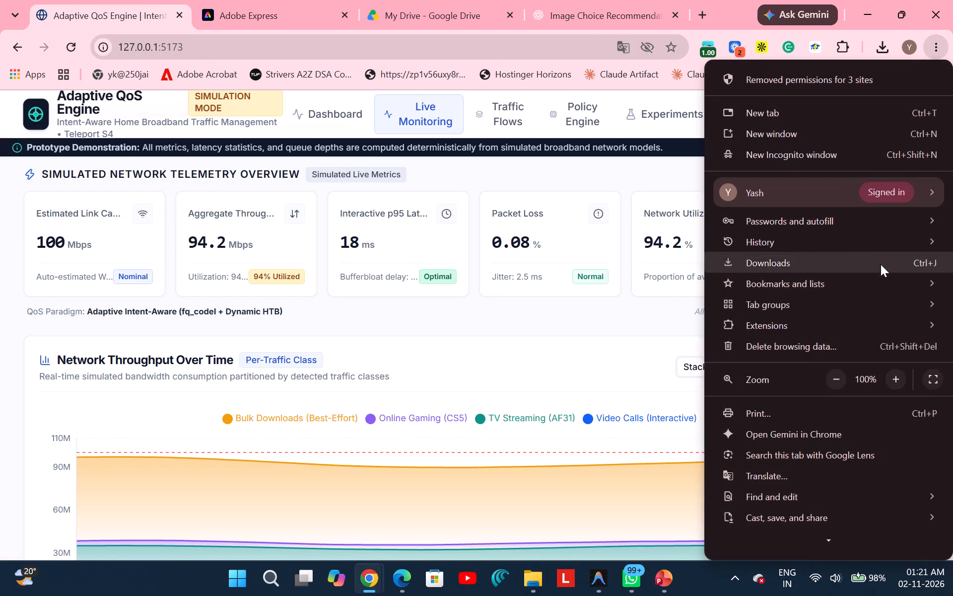
pyautogui.click(936, 378)
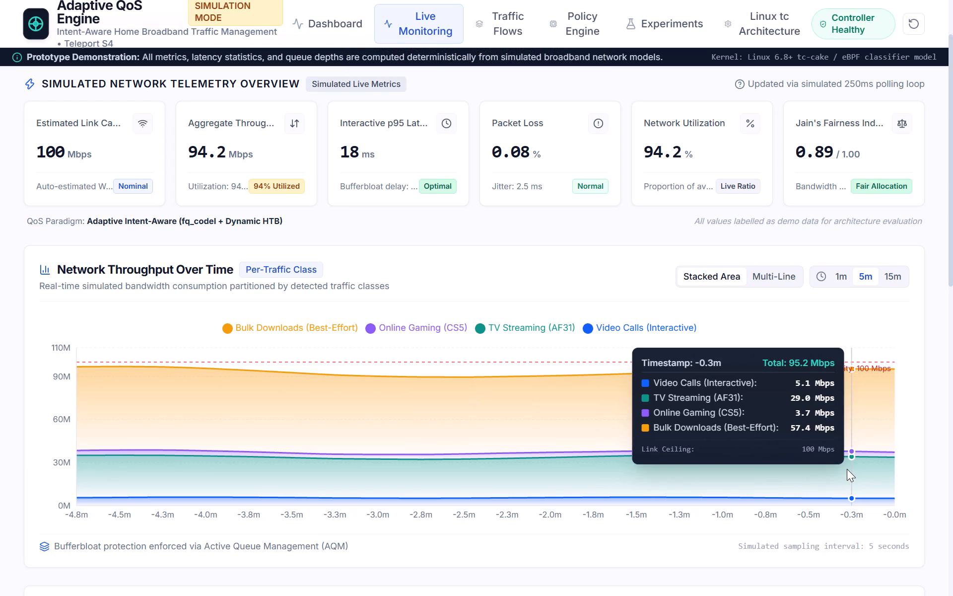
pyautogui.press('Print')
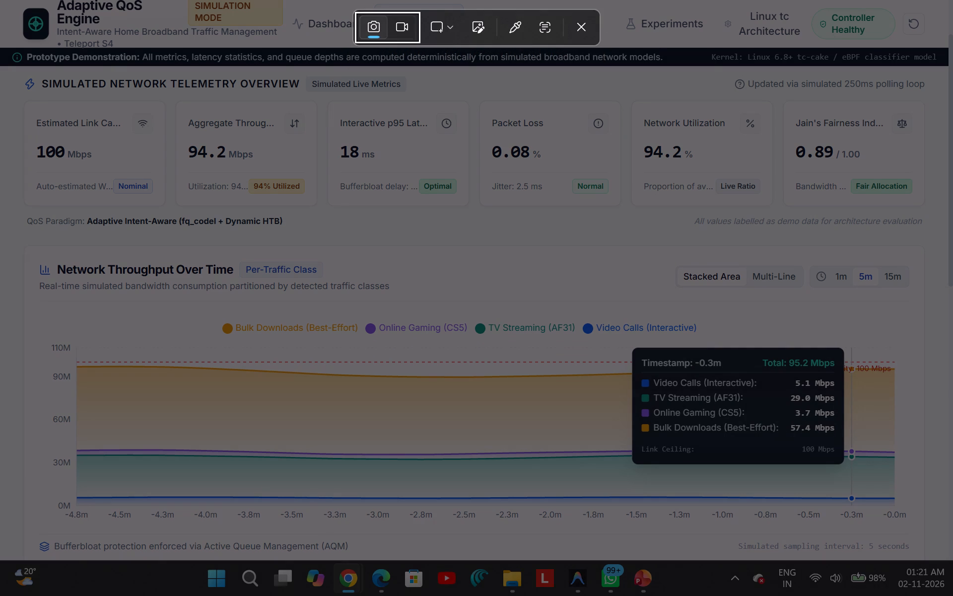
pyautogui.moveTo(0, 0); pyautogui.dragTo(952, 560)
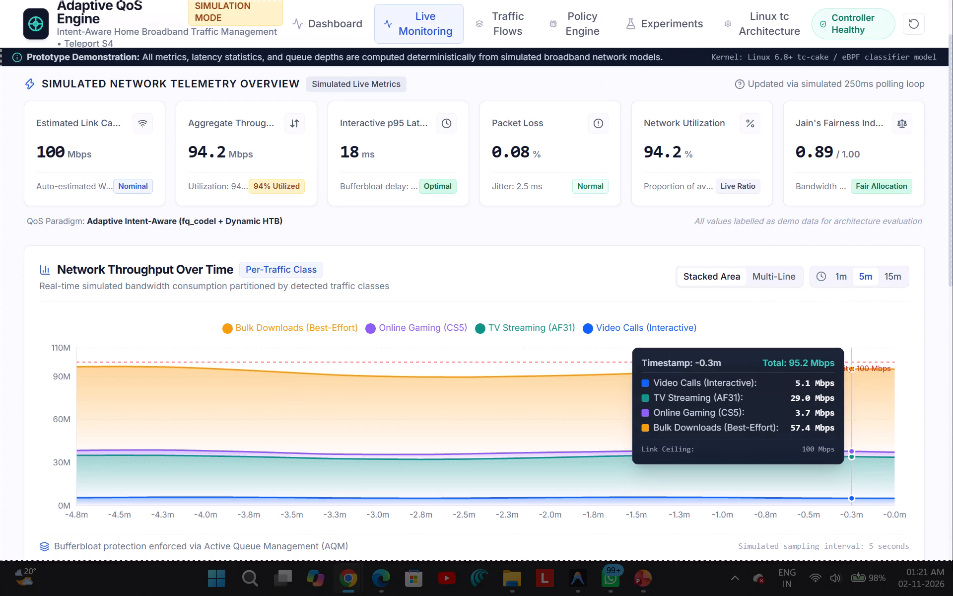
pyautogui.moveTo(952, 560); pyautogui.dragTo(952, 559)
pyautogui.press('Escape')
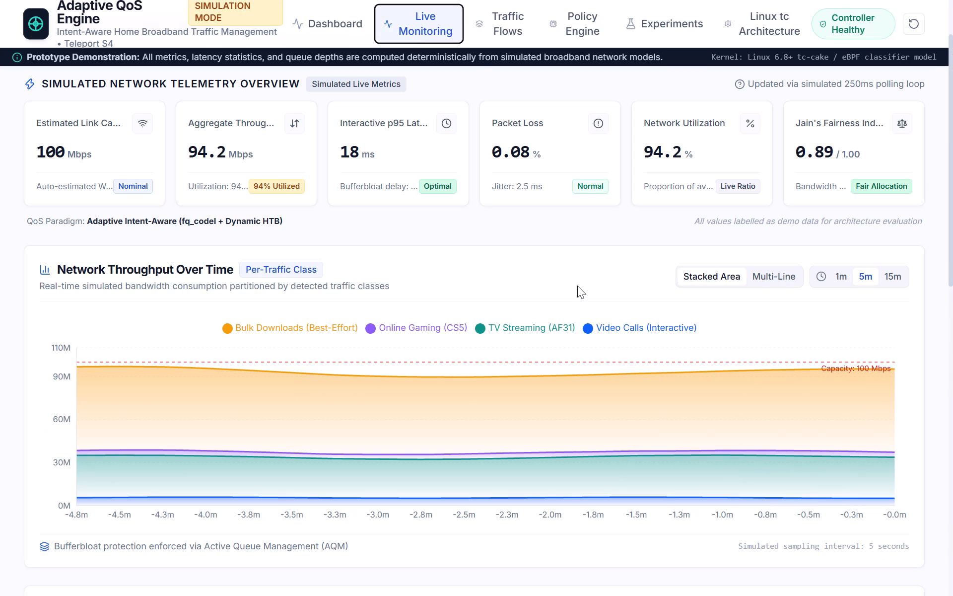
pyautogui.click(484, 51)
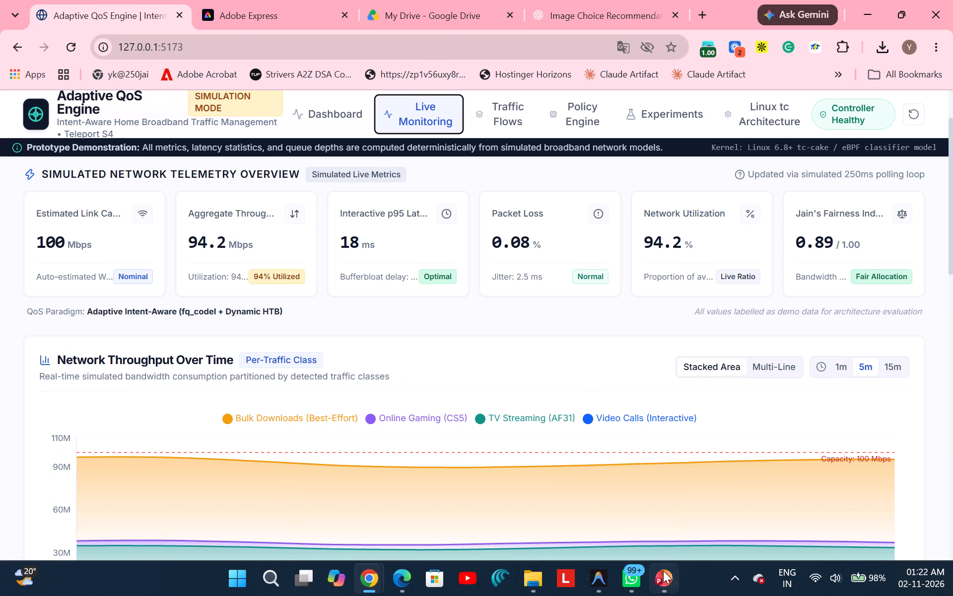
# Switch to PowerPoint and cut the old dashboard screenshot from the first slide.
pyautogui.click(663, 576)
pyautogui.click(694, 263)
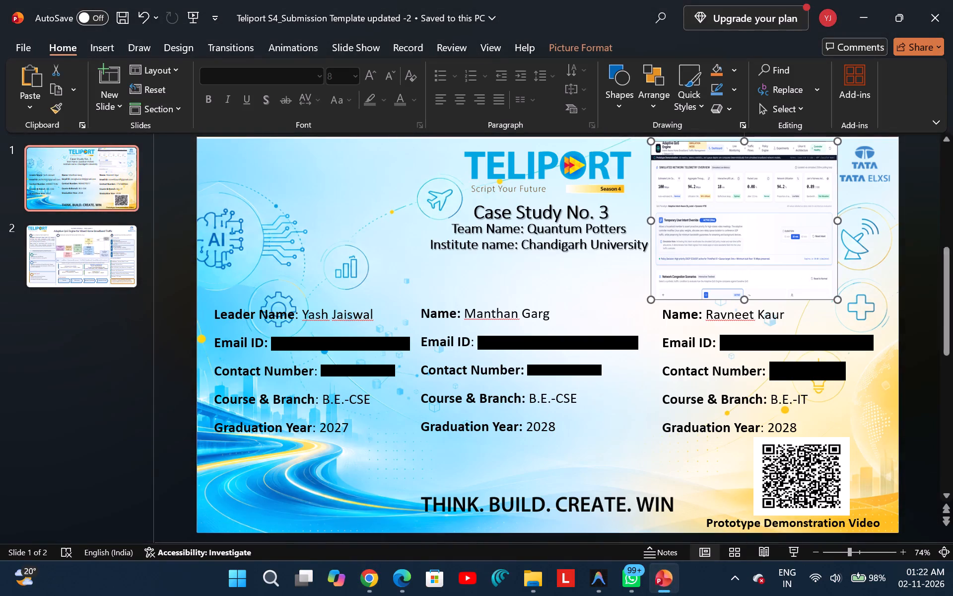
pyautogui.click(59, 66)
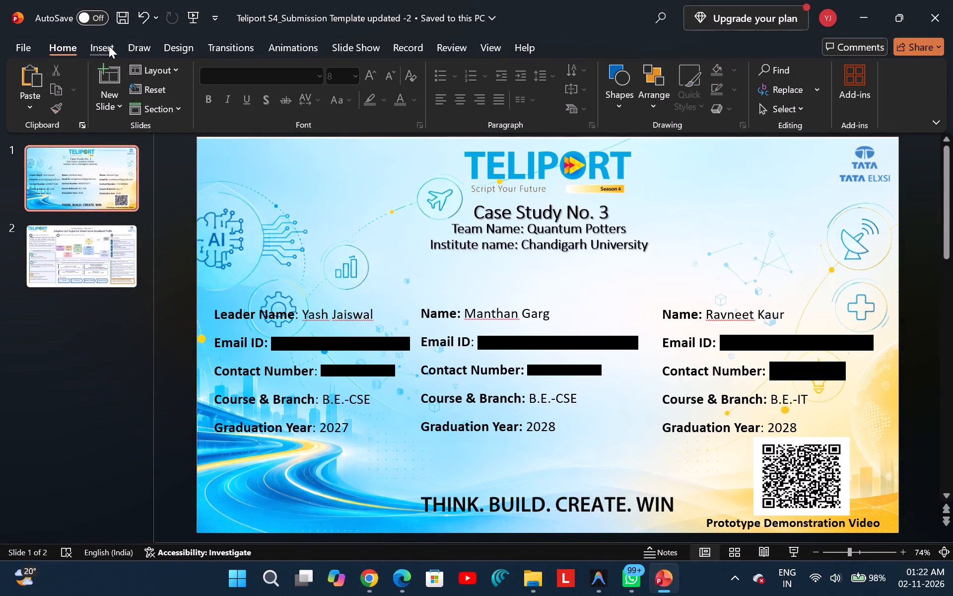
pyautogui.click(109, 46)
pyautogui.click(115, 111)
pyautogui.click(138, 156)
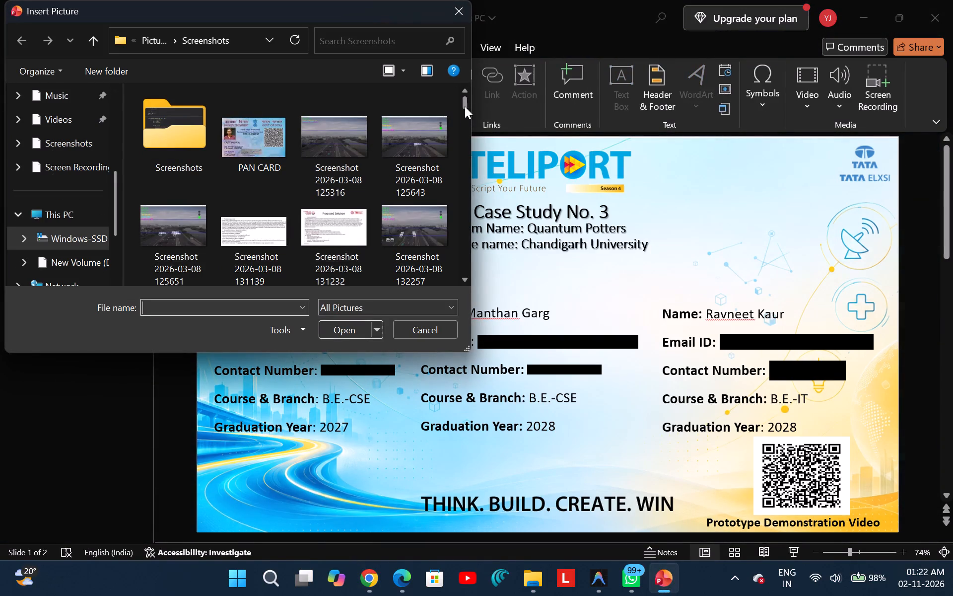
pyautogui.moveTo(466, 106); pyautogui.dragTo(468, 279)
pyautogui.click(405, 255)
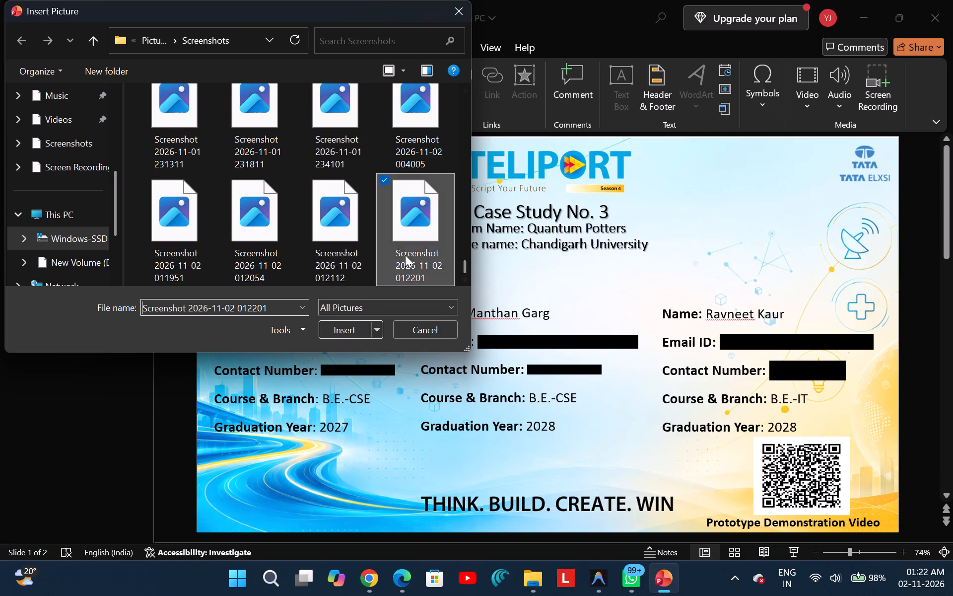
pyautogui.click(347, 330)
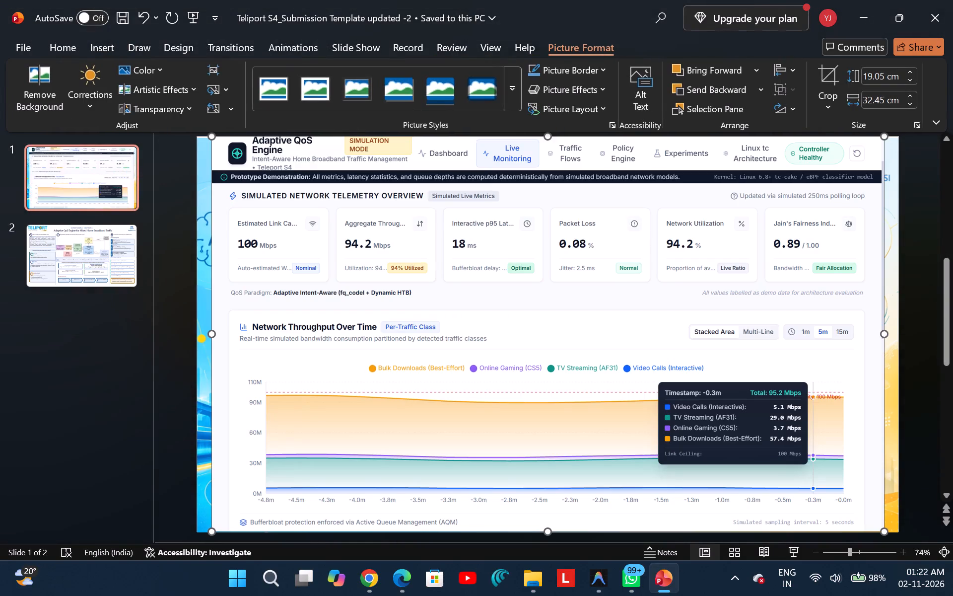
# Shrink the Live Monitoring screenshot proportionally to about 9.6 × 5.64 cm and place it between the Teliport title and the Tata Elxsi logo.
pyautogui.moveTo(884, 532); pyautogui.dragTo(562, 303)
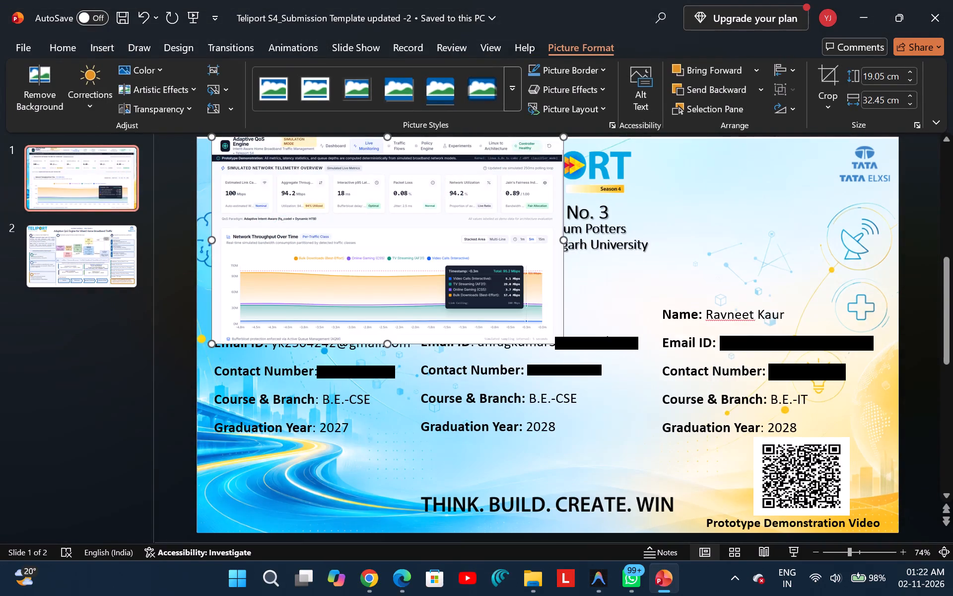
pyautogui.moveTo(383, 232); pyautogui.dragTo(658, 236)
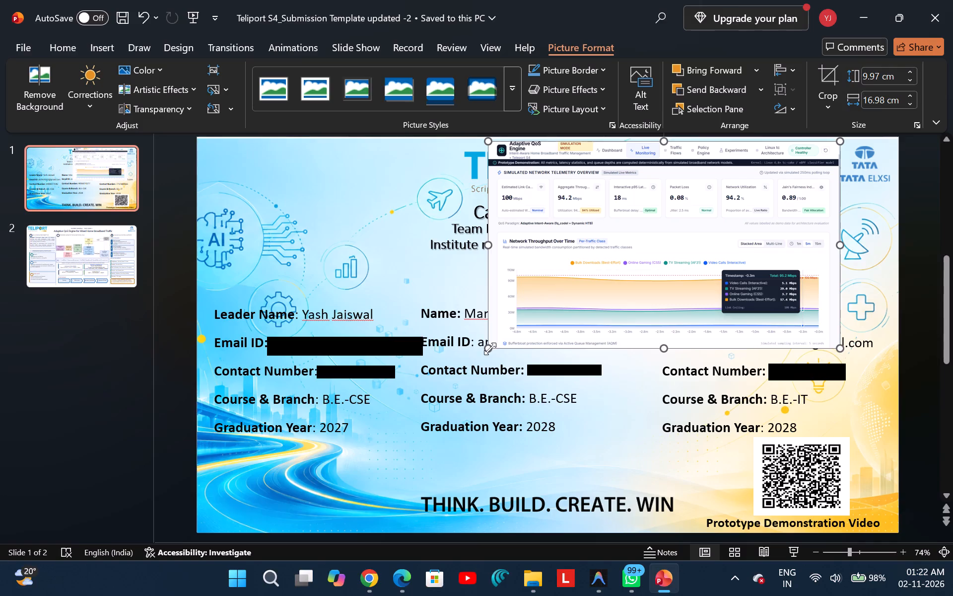
pyautogui.moveTo(490, 349); pyautogui.dragTo(731, 263)
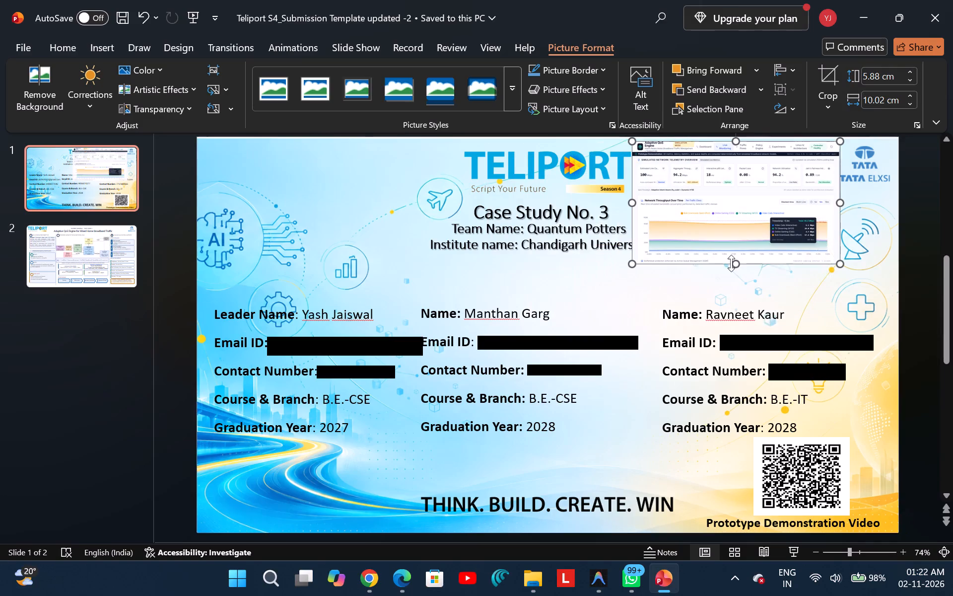
pyautogui.moveTo(740, 233); pyautogui.dragTo(747, 230)
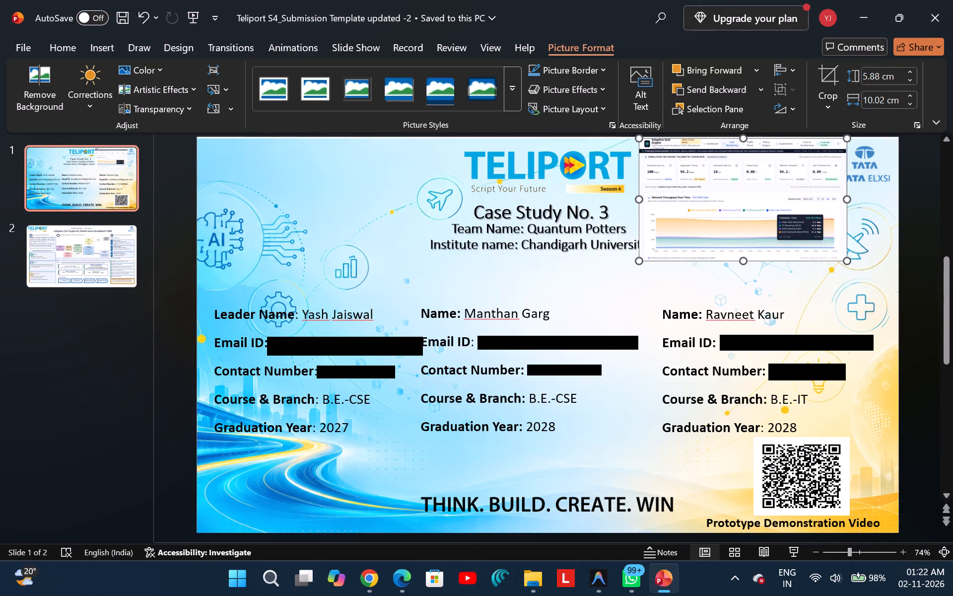
pyautogui.moveTo(641, 261); pyautogui.dragTo(681, 247)
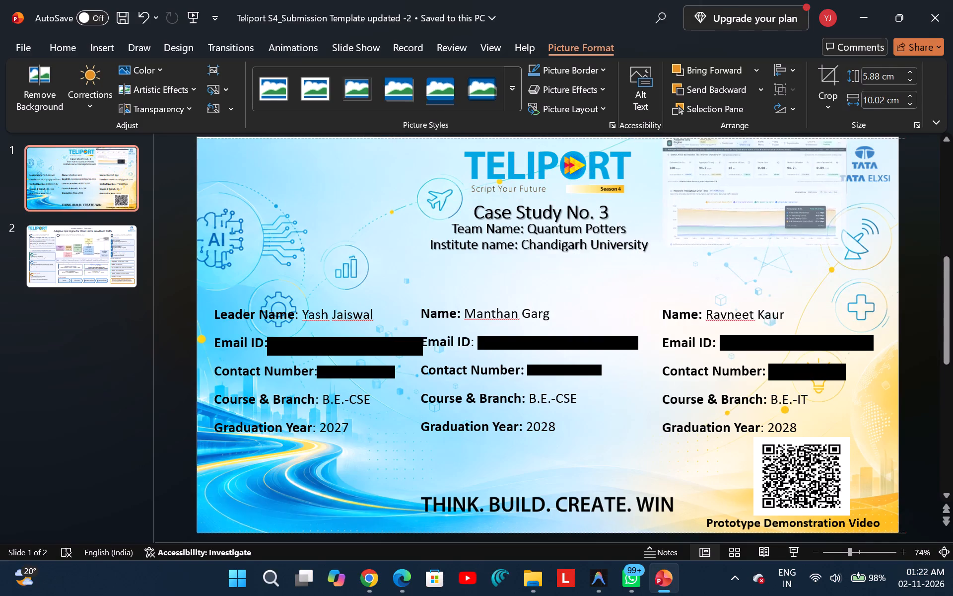
pyautogui.moveTo(681, 247); pyautogui.dragTo(672, 255)
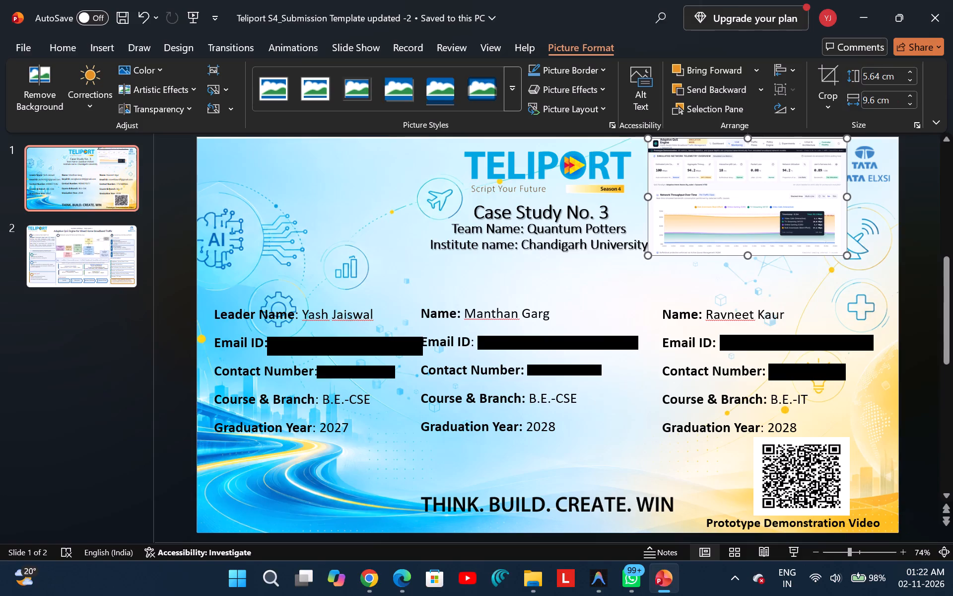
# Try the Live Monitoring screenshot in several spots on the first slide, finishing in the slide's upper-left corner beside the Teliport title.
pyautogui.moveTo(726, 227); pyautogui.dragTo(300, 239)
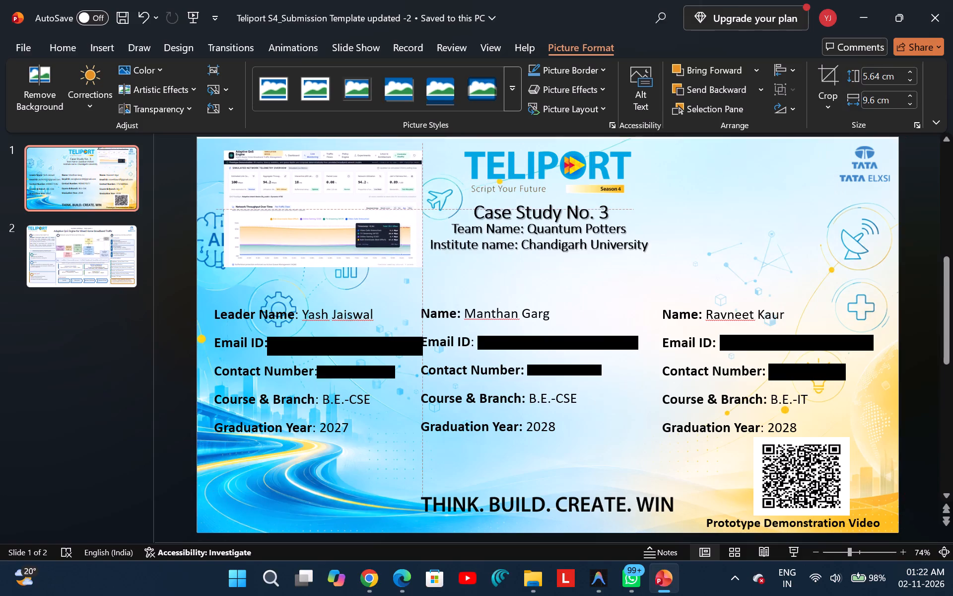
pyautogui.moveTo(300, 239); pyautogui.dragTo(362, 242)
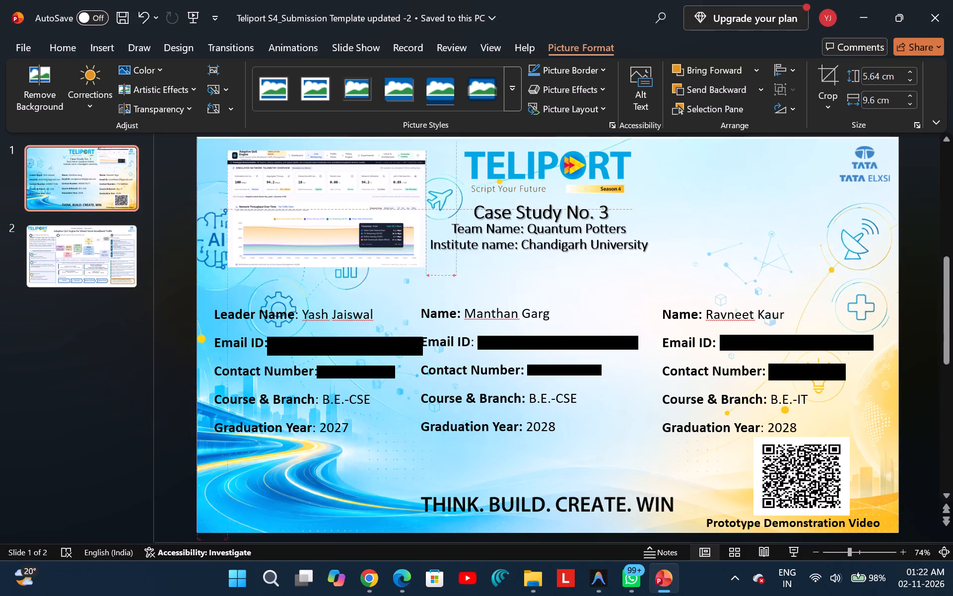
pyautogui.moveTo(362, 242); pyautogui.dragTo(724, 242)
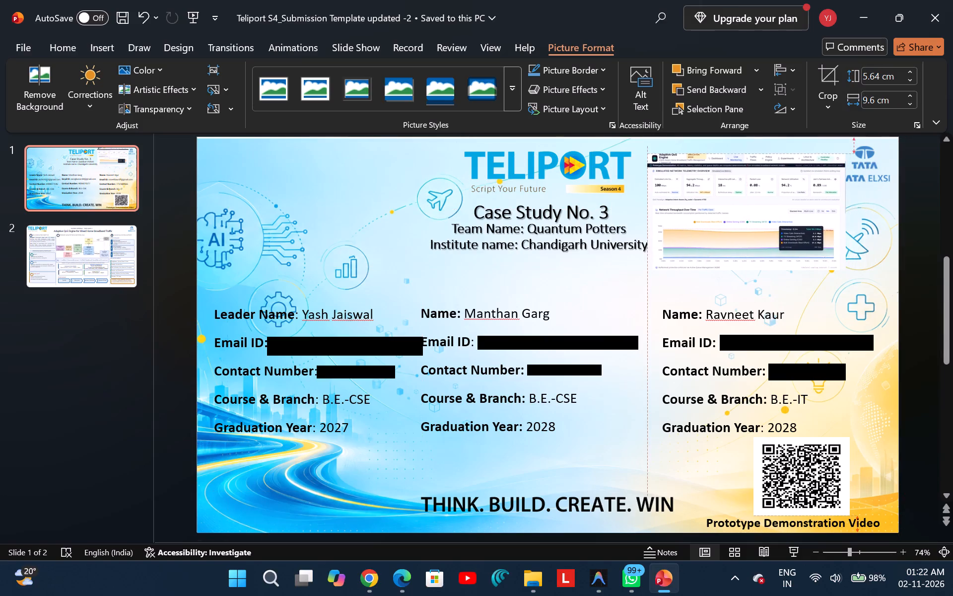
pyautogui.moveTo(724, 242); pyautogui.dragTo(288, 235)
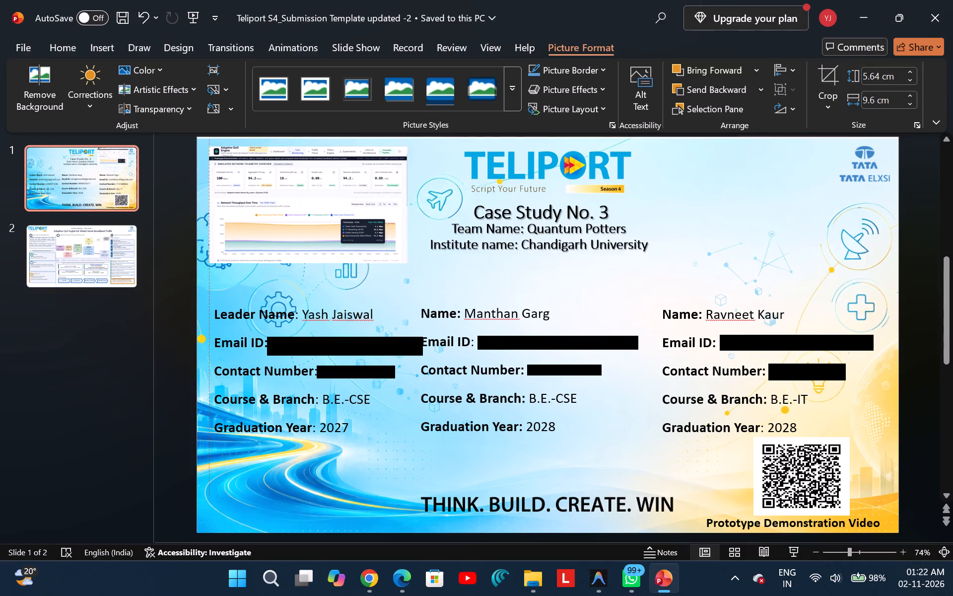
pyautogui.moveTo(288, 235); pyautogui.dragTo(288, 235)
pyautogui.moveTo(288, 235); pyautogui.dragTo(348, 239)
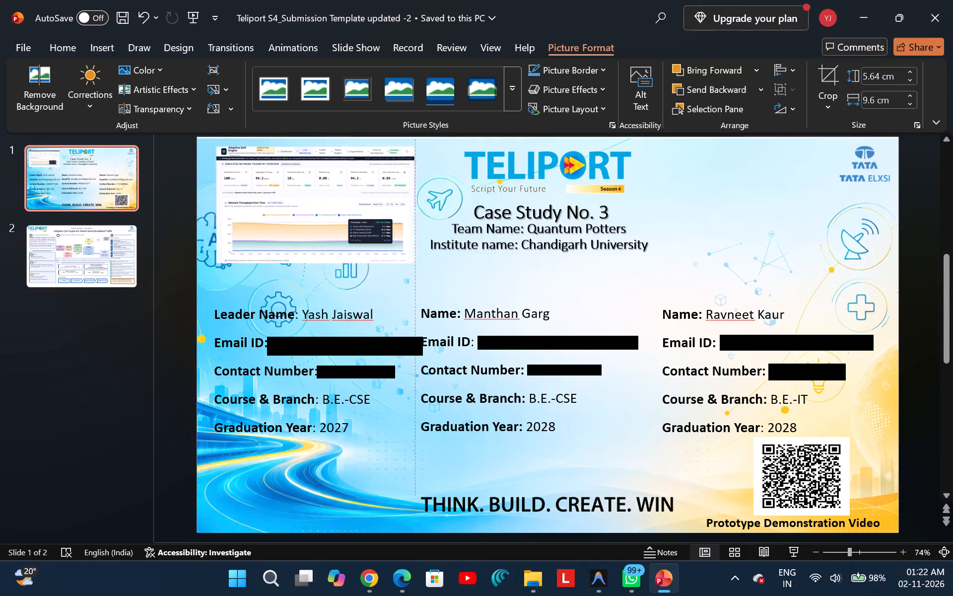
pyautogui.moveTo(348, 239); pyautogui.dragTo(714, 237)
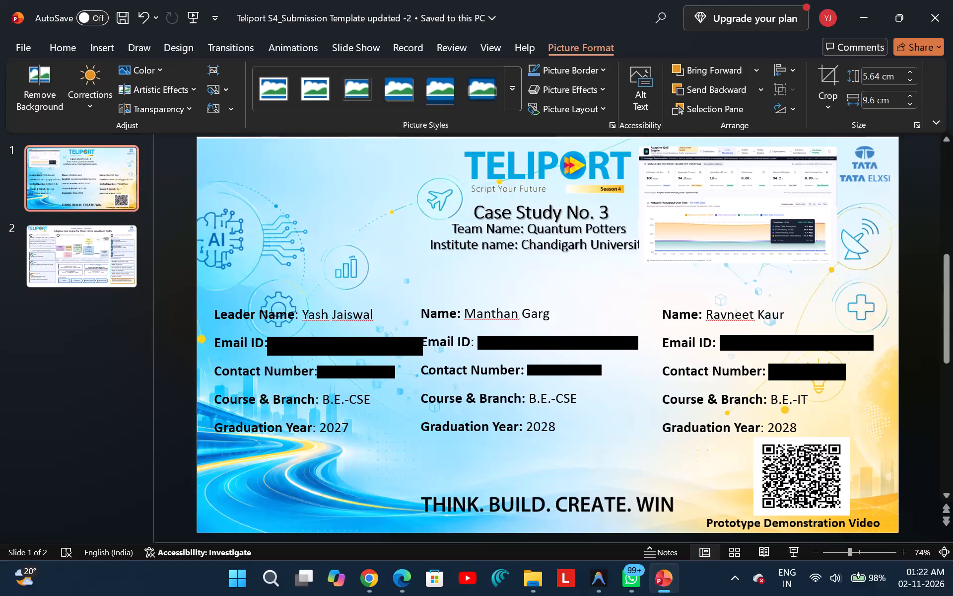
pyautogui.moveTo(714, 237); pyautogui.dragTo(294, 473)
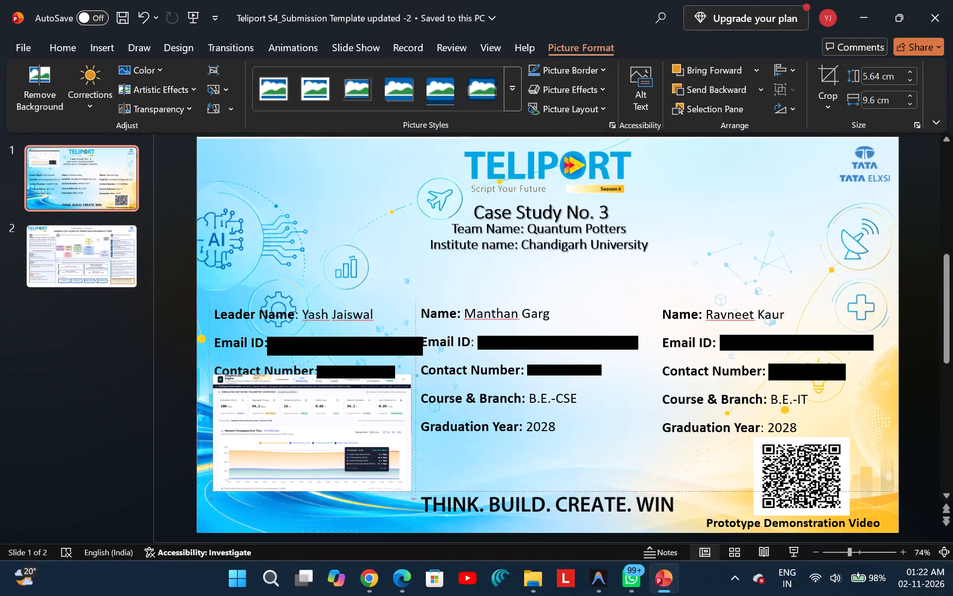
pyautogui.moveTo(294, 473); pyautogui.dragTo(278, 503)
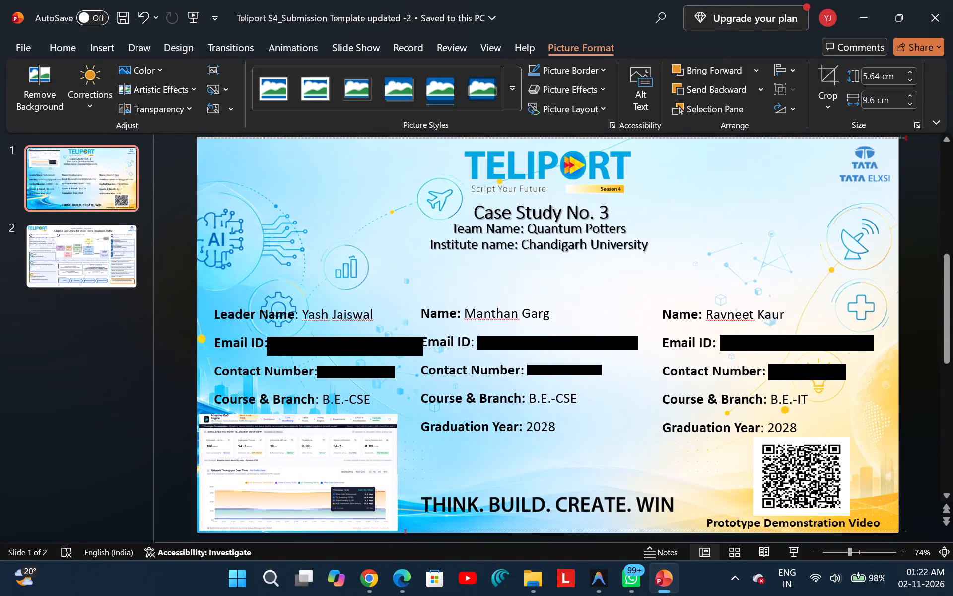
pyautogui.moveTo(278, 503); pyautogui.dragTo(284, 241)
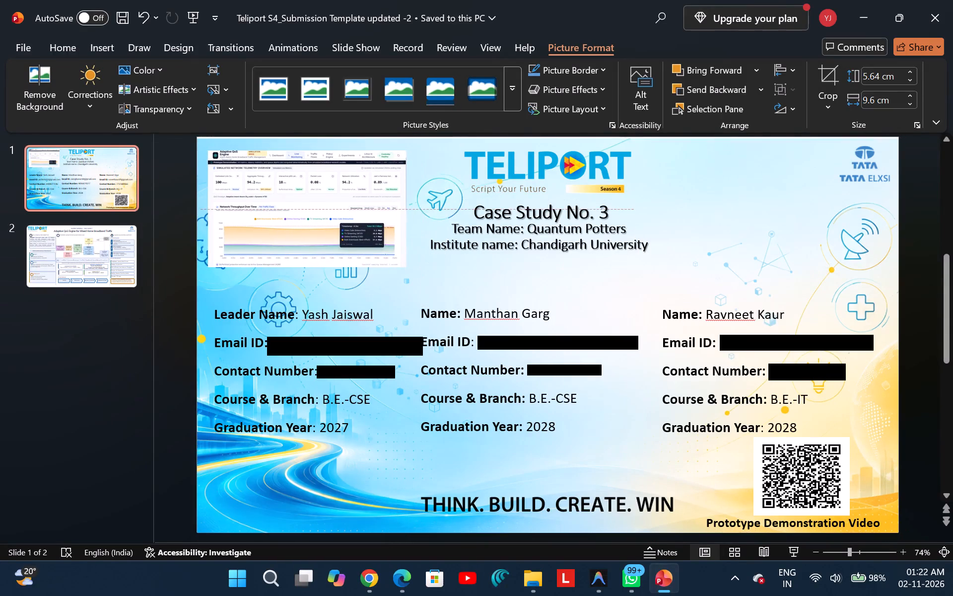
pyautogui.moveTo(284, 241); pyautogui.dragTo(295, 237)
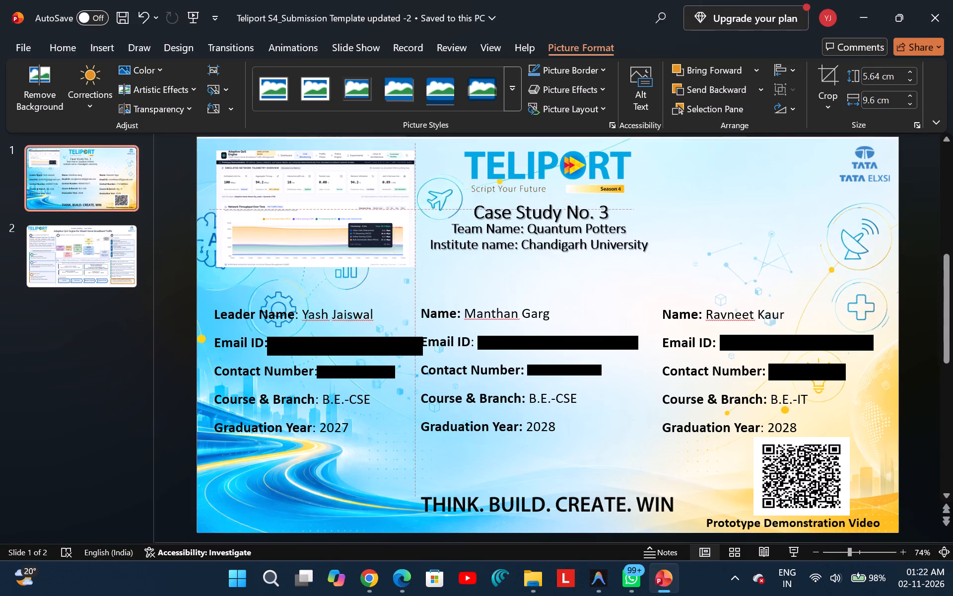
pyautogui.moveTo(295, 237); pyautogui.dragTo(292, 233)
# Capture a rectangular screenshot of the entire first slide in the editing view.
pyautogui.press('Print')
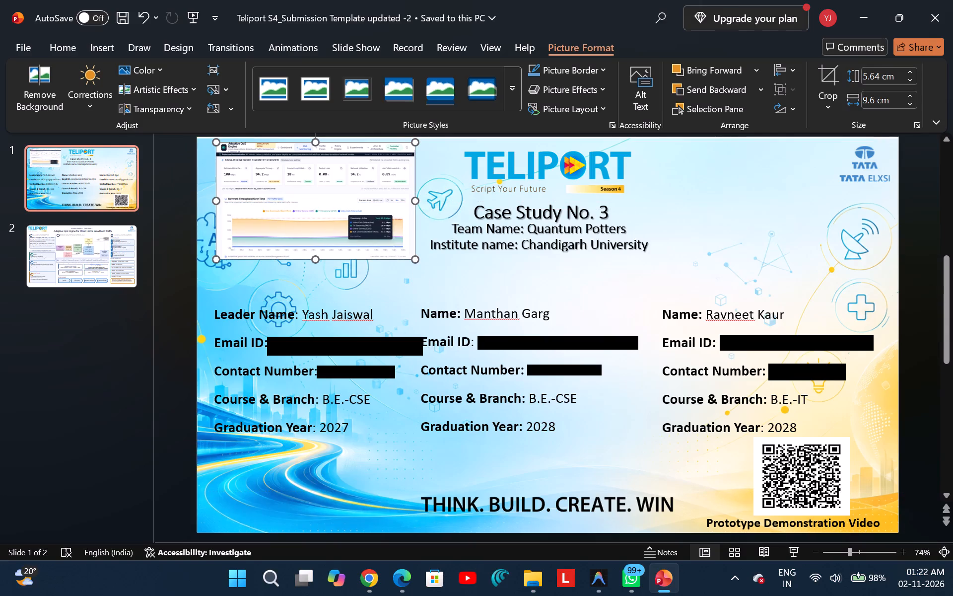
pyautogui.moveTo(192, 134); pyautogui.dragTo(905, 536)
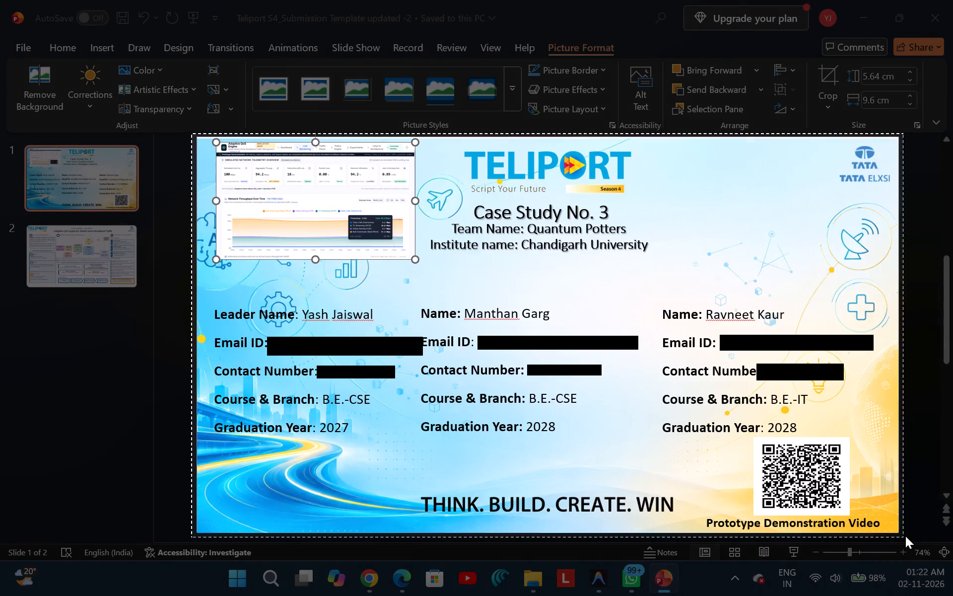
pyautogui.moveTo(905, 536); pyautogui.dragTo(899, 532)
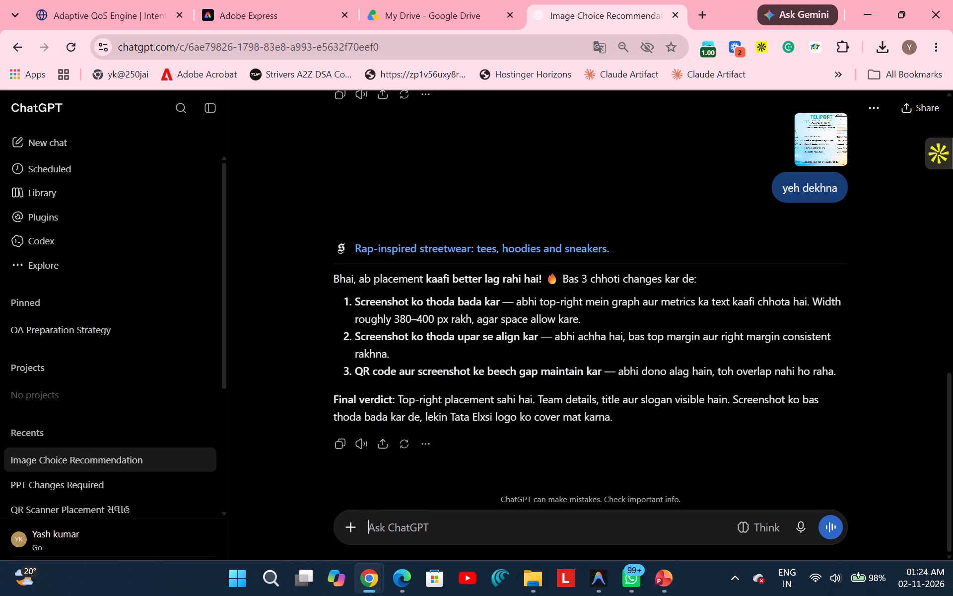
pyautogui.hotkey('alt', 'Tab')
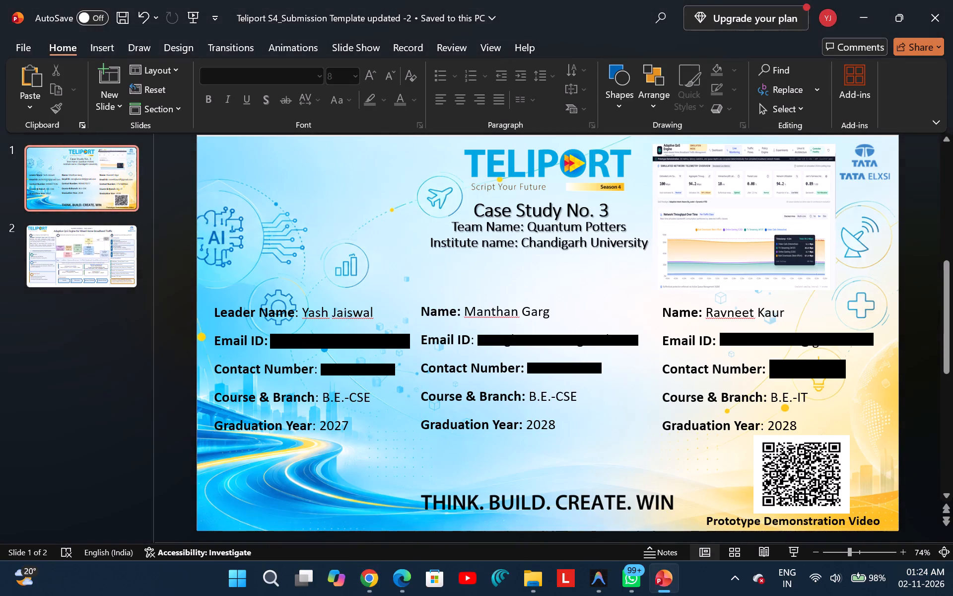
pyautogui.click(754, 246)
pyautogui.moveTo(654, 290); pyautogui.dragTo(660, 293)
pyautogui.moveTo(744, 291); pyautogui.dragTo(744, 294)
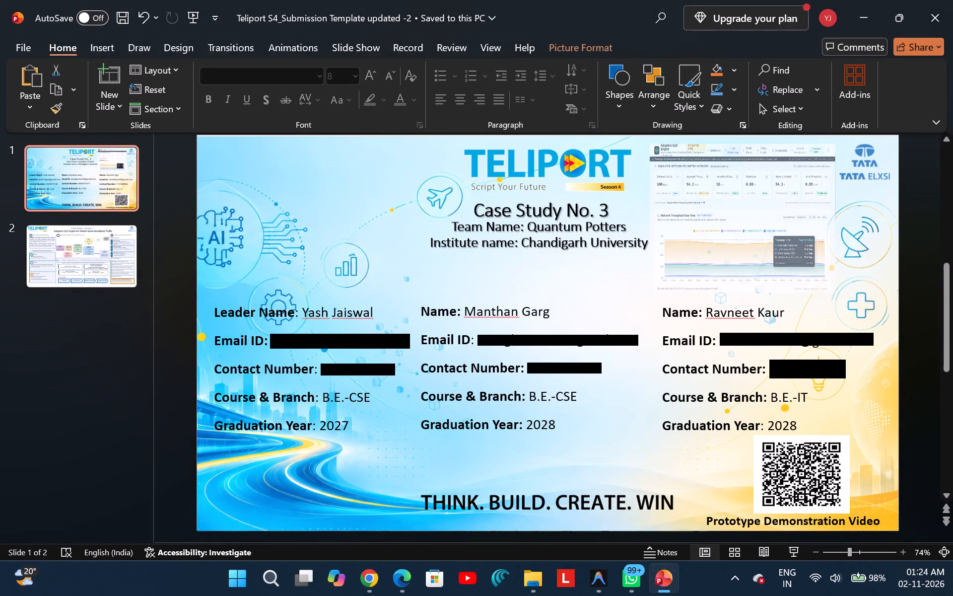
pyautogui.moveTo(744, 294); pyautogui.dragTo(742, 299)
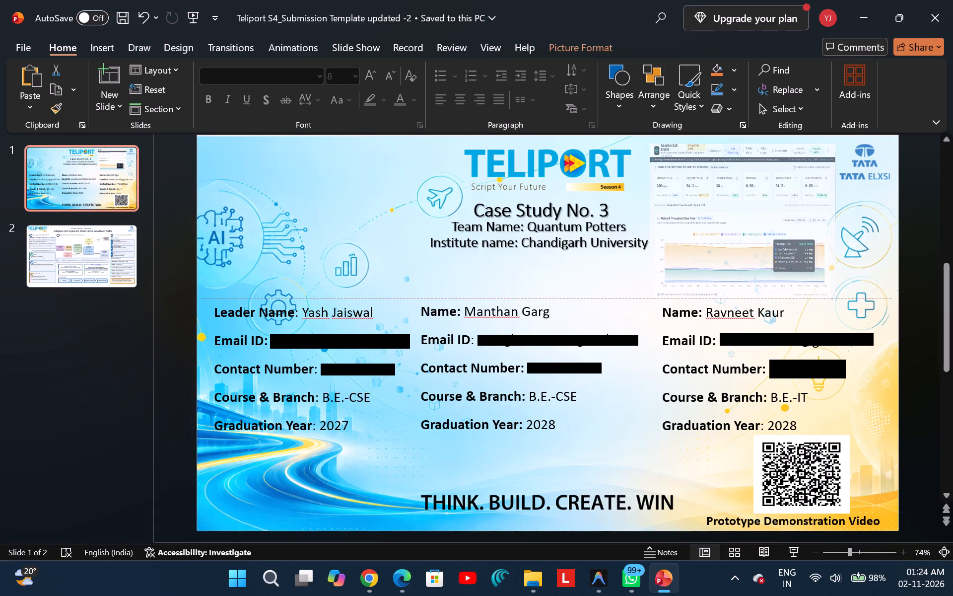
pyautogui.moveTo(742, 299); pyautogui.dragTo(742, 301)
pyautogui.click(743, 145)
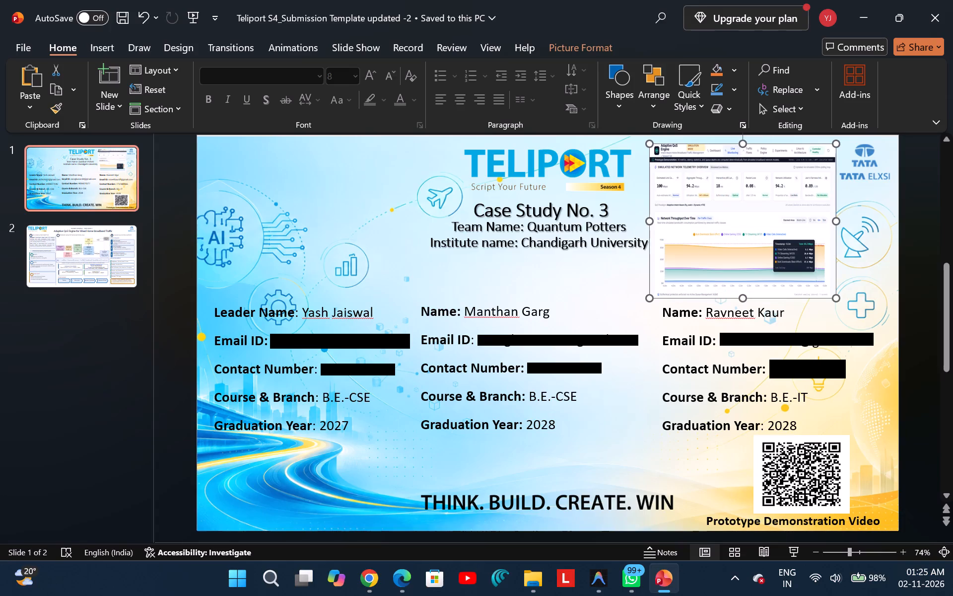
pyautogui.click(915, 297)
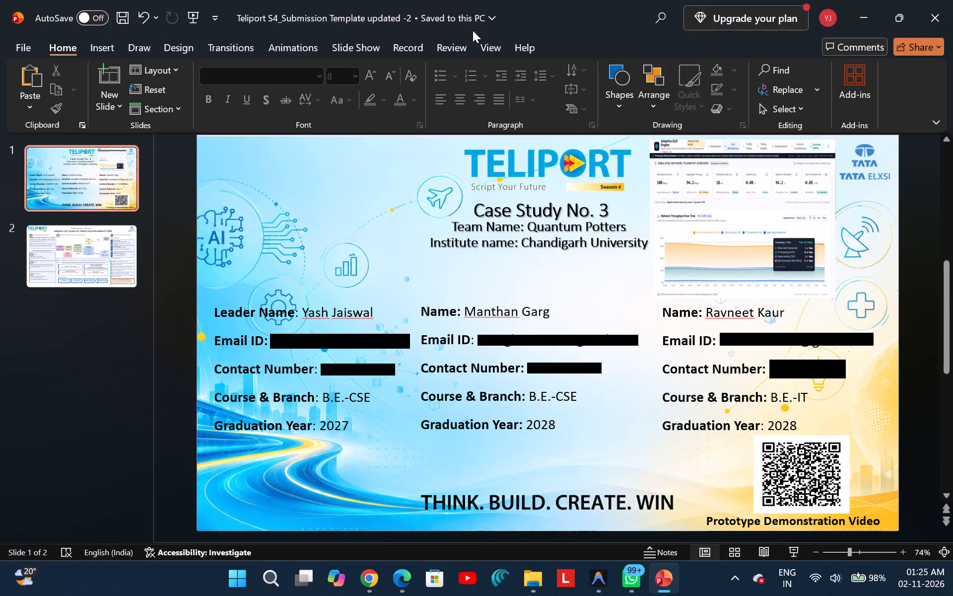
# Preview the first slide as a full-screen slide show from the beginning, and return to editing.
pyautogui.click(378, 49)
pyautogui.click(38, 89)
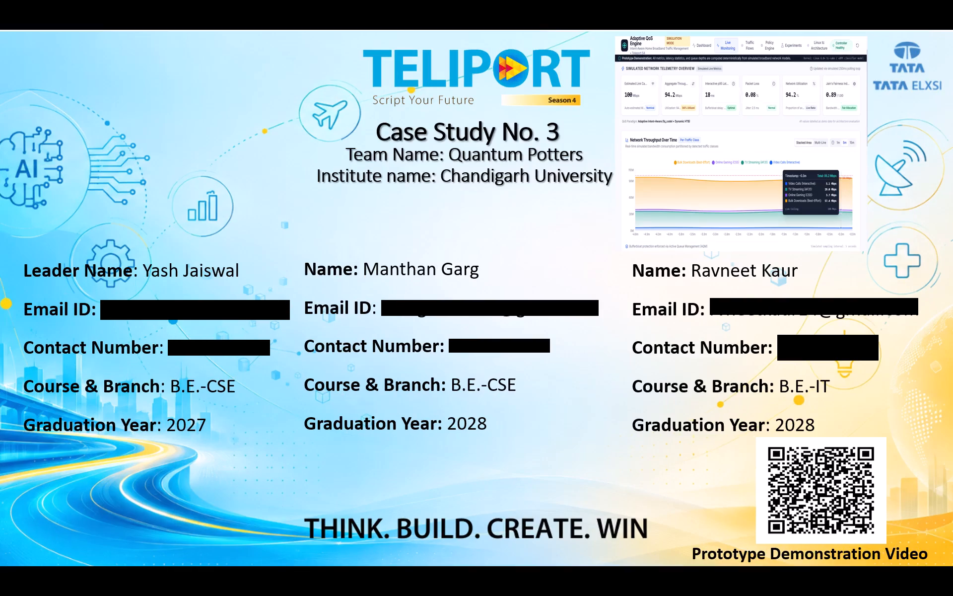
pyautogui.press('`')
pyautogui.press('Escape')
# Fine-tune the Live Monitoring screenshot's position and side and bottom edges so it fits between the institute line, Tata Elxsi logo and third member's name.
pyautogui.click(674, 227)
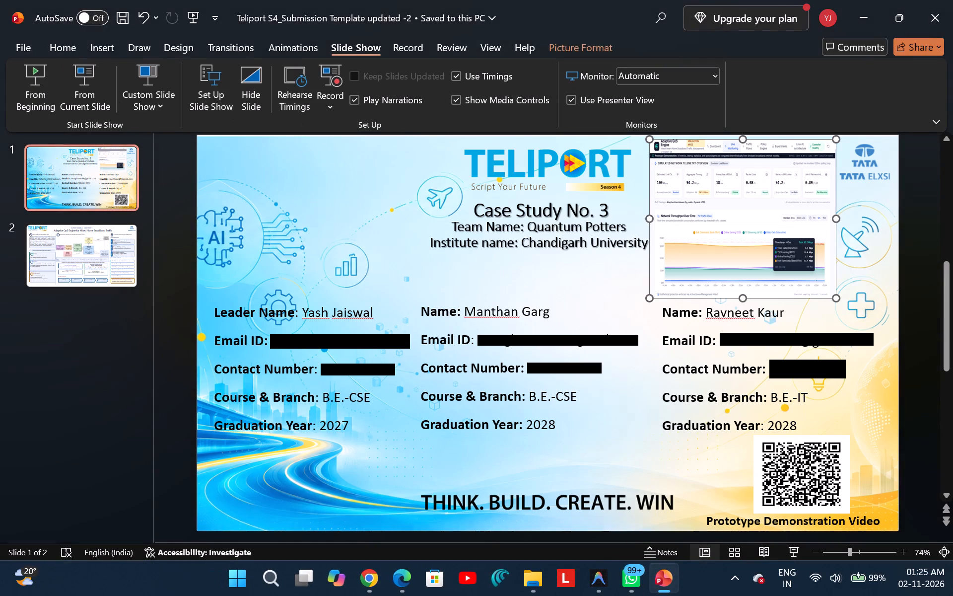
pyautogui.click(745, 251)
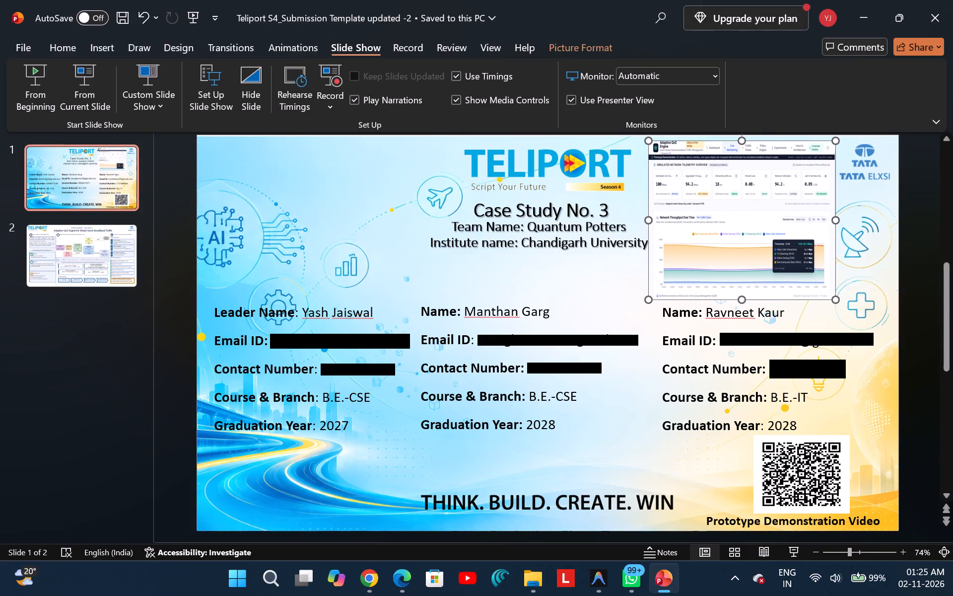
pyautogui.click(905, 284)
pyautogui.click(774, 248)
pyautogui.click(740, 297)
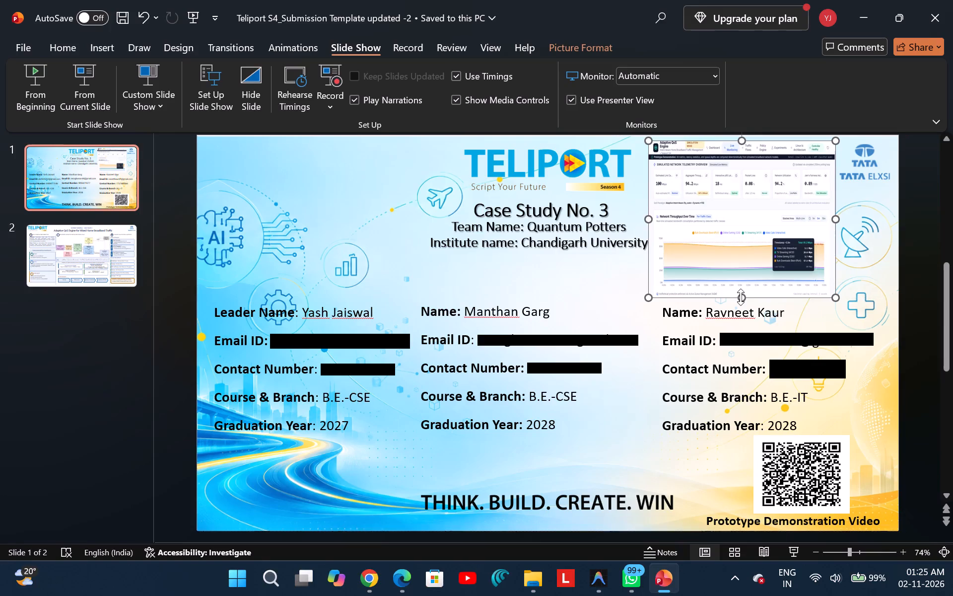
pyautogui.click(649, 223)
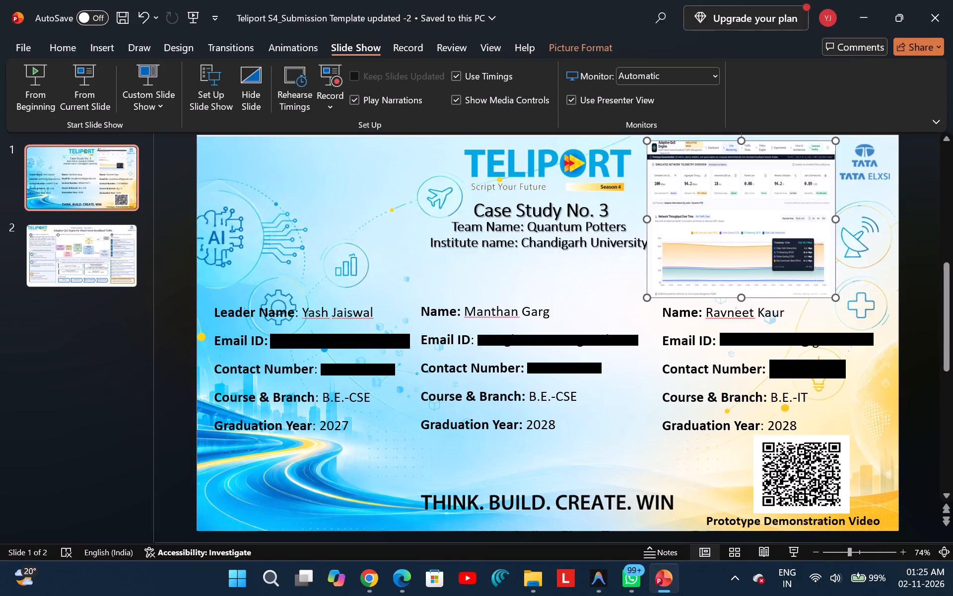
pyautogui.click(765, 234)
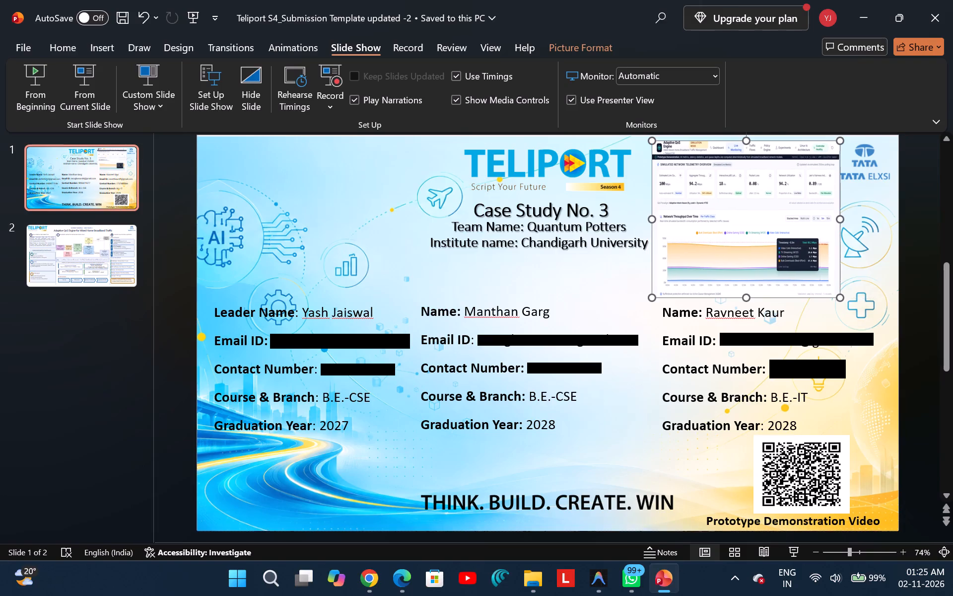
pyautogui.click(840, 216)
pyautogui.click(840, 219)
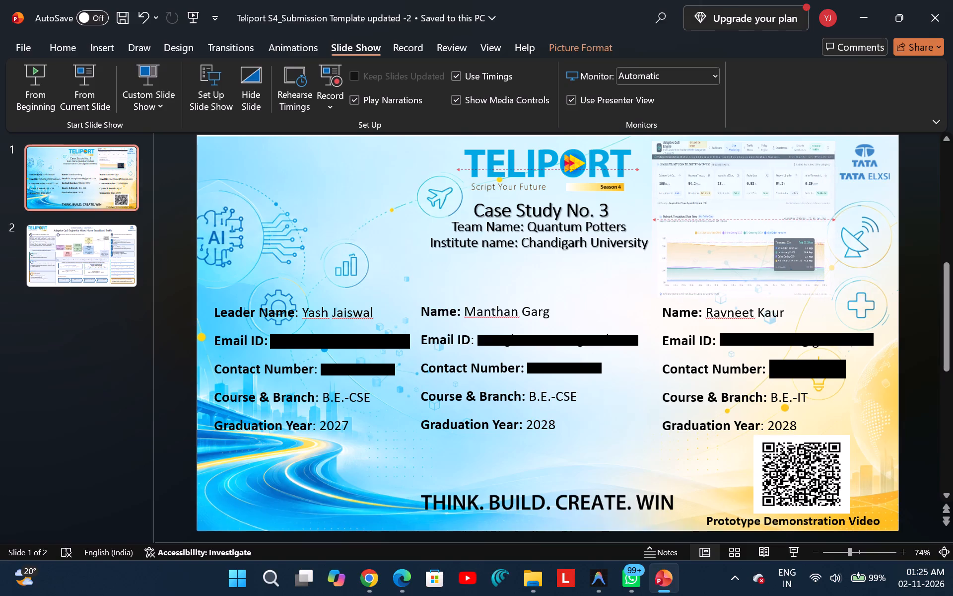
pyautogui.click(794, 208)
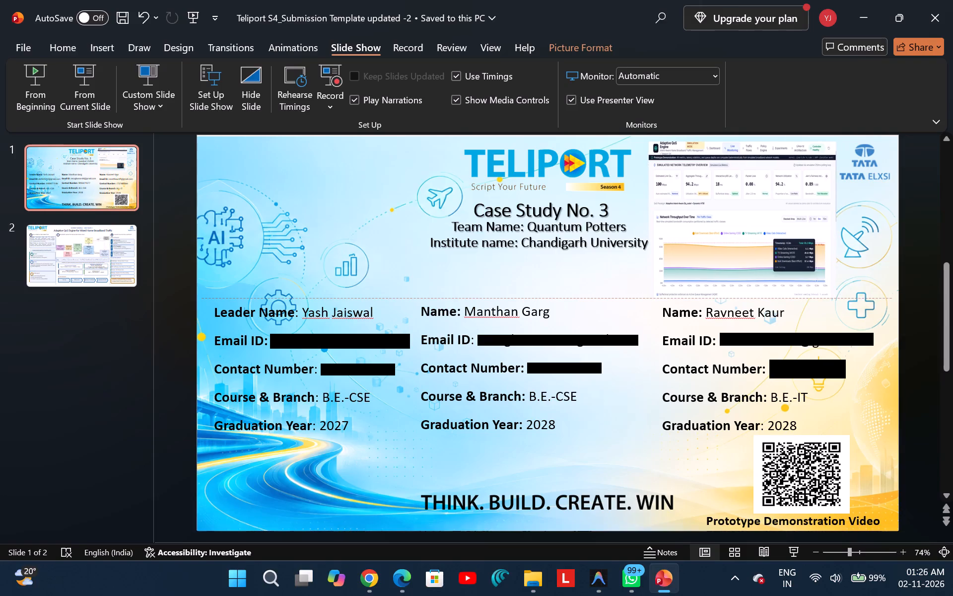
pyautogui.click(935, 252)
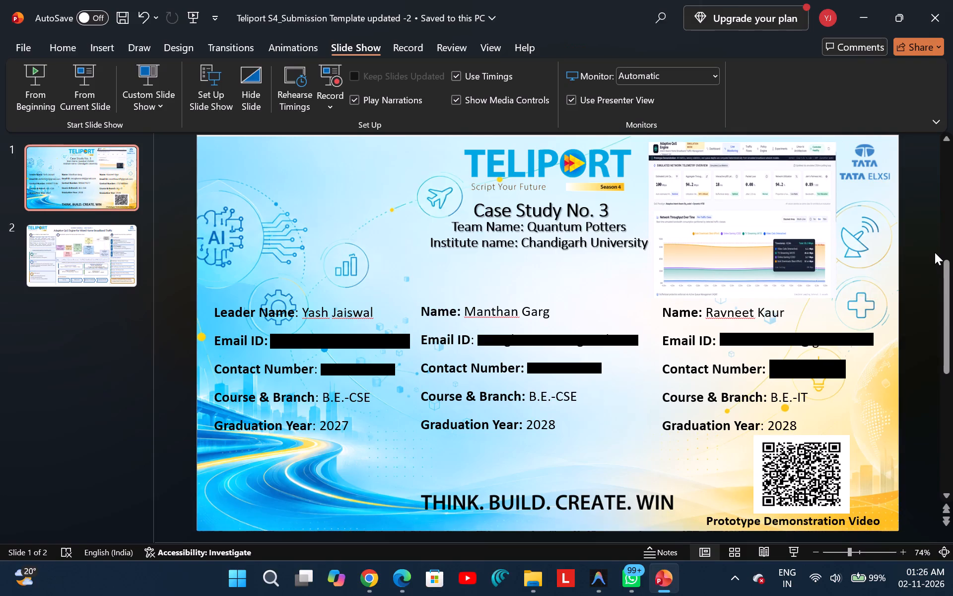
# Extend the Live Monitoring screenshot's top edge slightly towards the slide's top edge and deselect it.
pyautogui.click(758, 174)
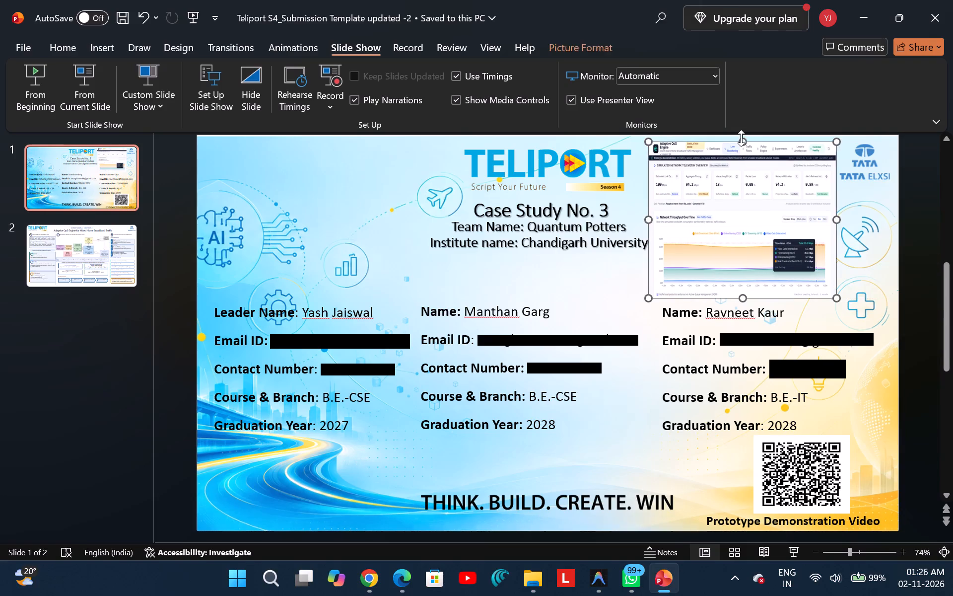
pyautogui.click(741, 143)
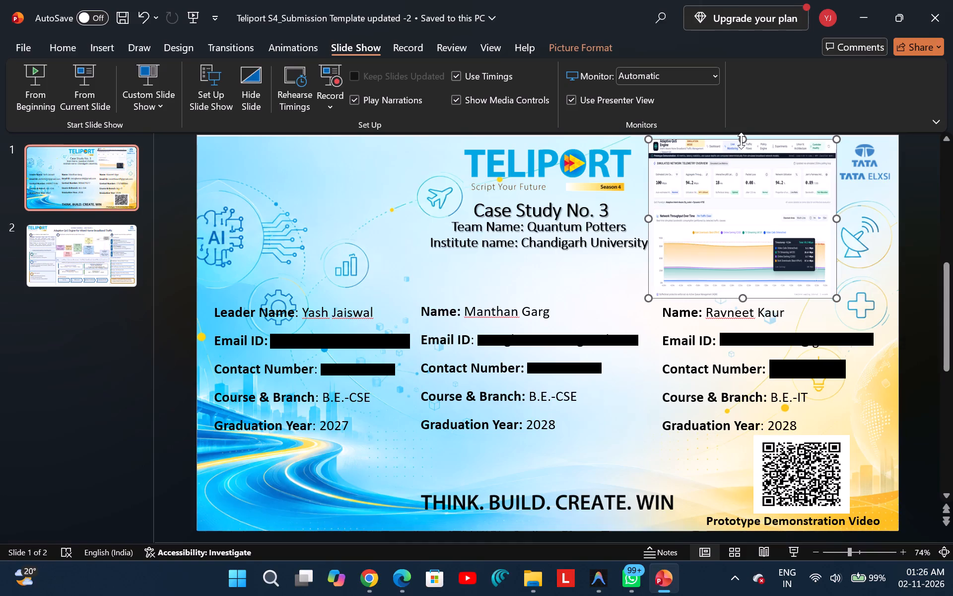
pyautogui.click(920, 253)
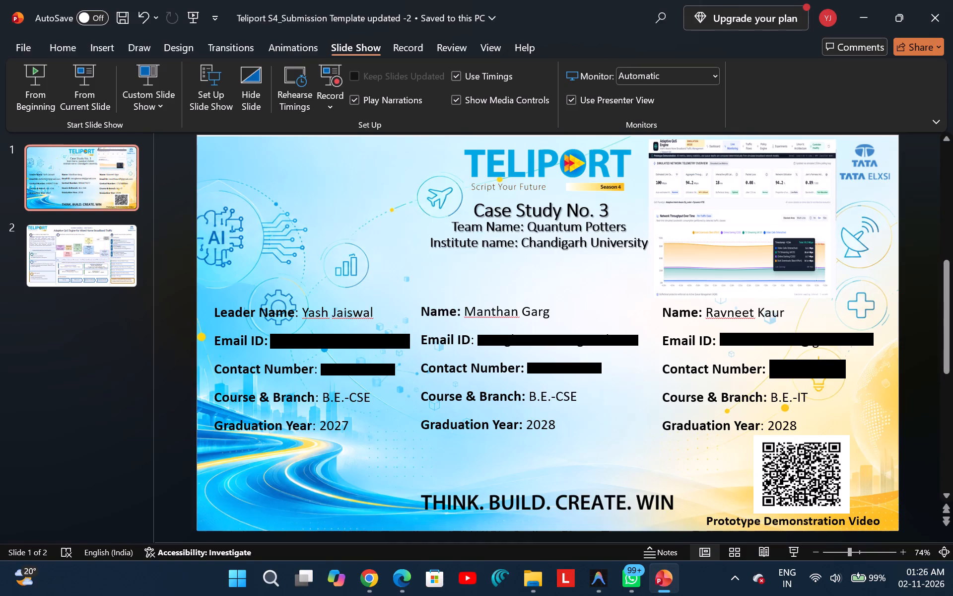
pyautogui.click(755, 249)
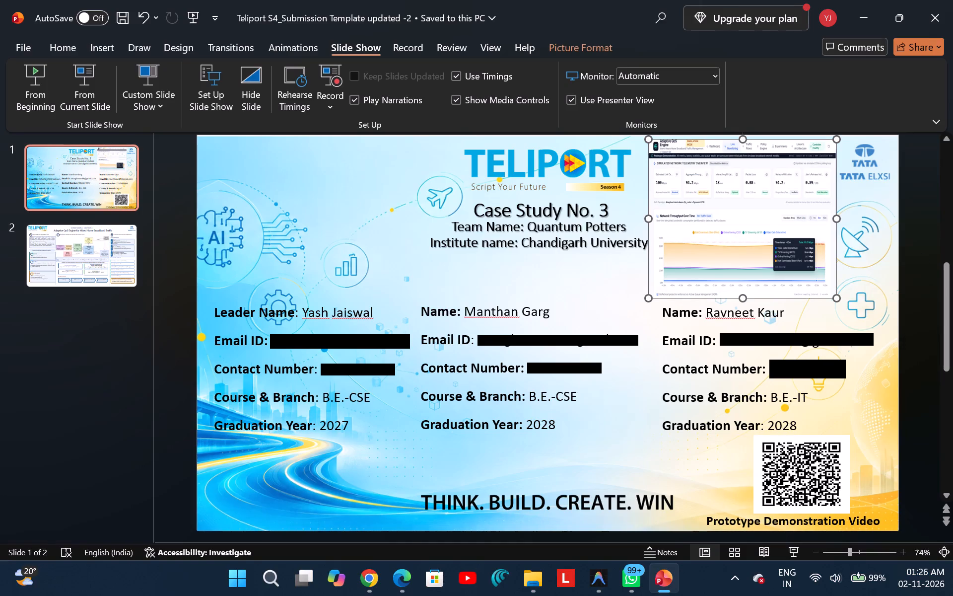
pyautogui.click(918, 303)
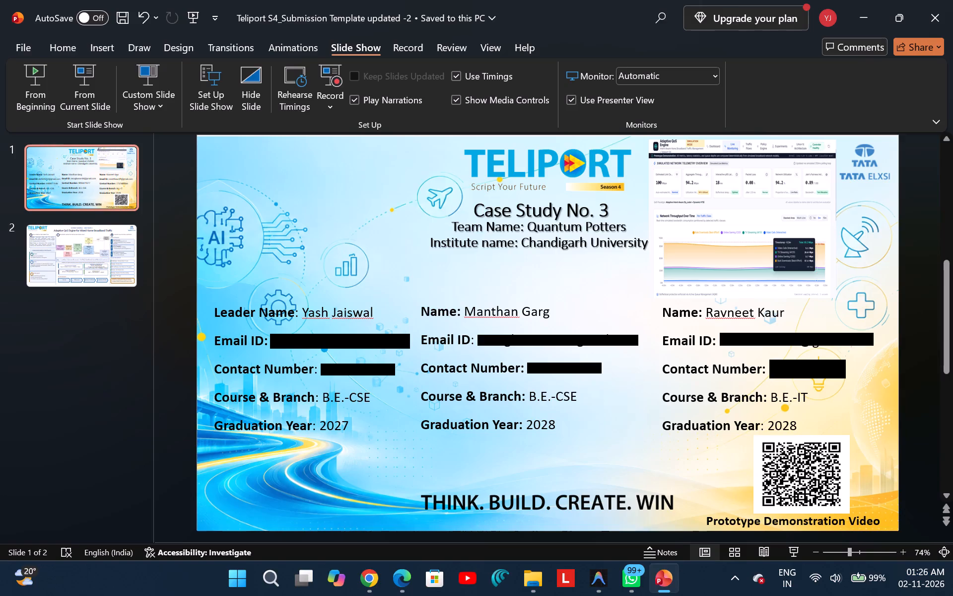
# Shift the Live Monitoring screenshot slightly towards the Tata Elxsi logo, widen it back to the end of the institute line, and deselect it.
pyautogui.click(767, 247)
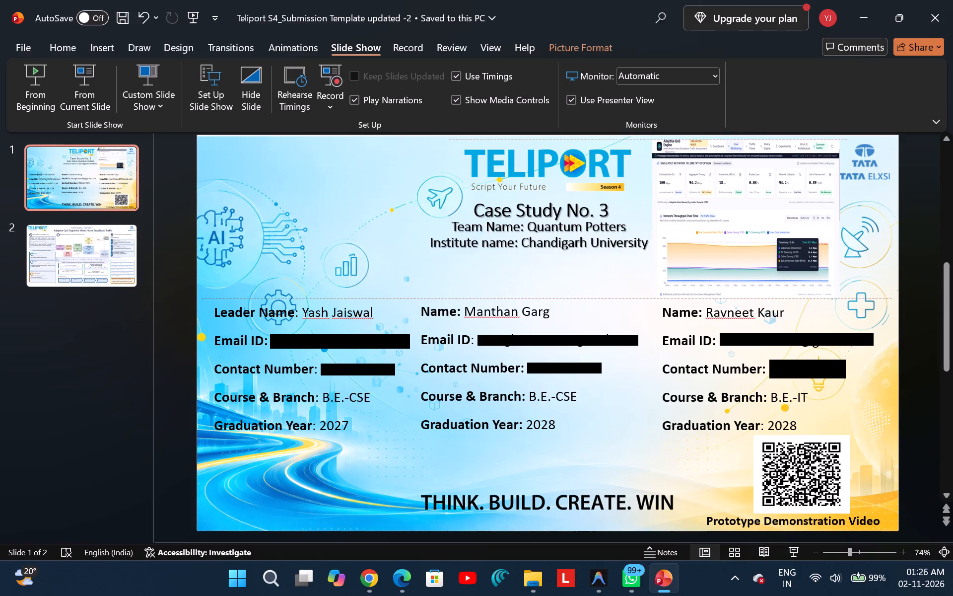
pyautogui.click(925, 291)
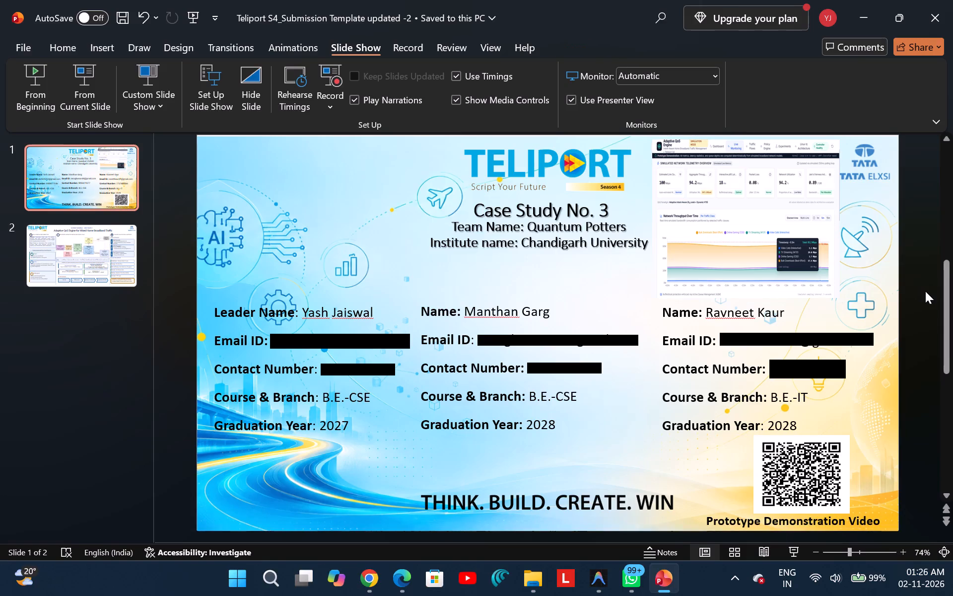
pyautogui.click(718, 239)
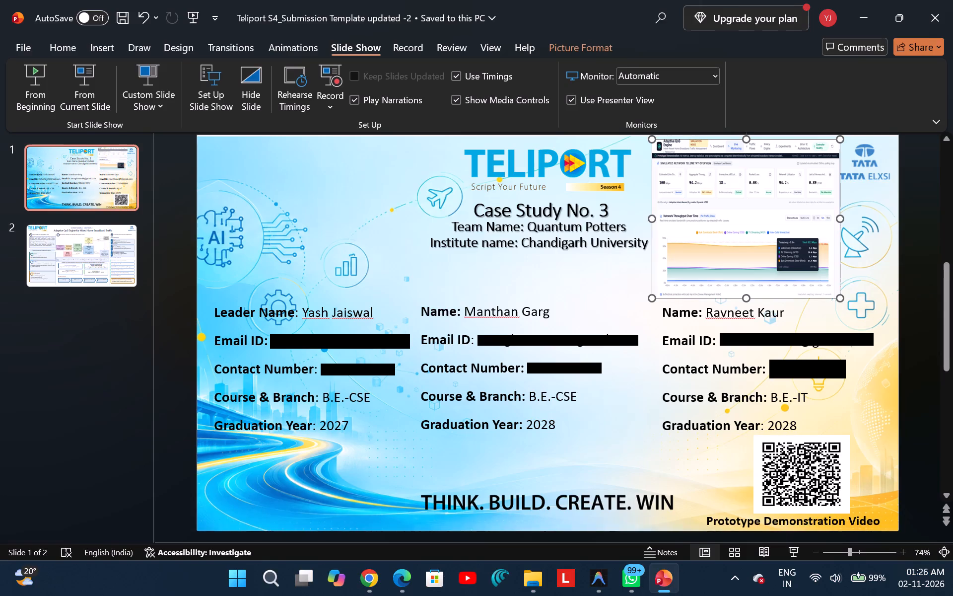
pyautogui.click(648, 219)
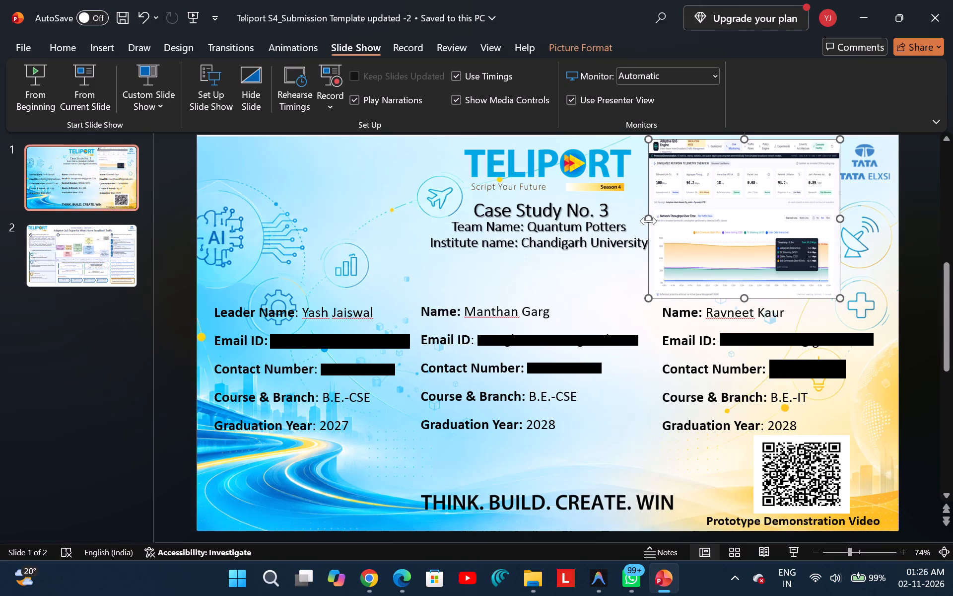
pyautogui.click(649, 223)
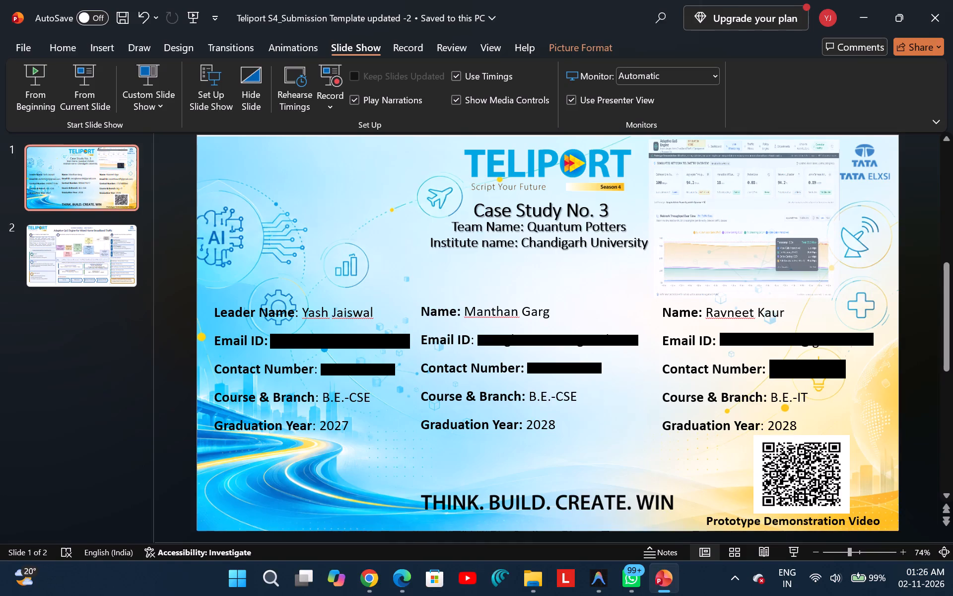
pyautogui.click(920, 285)
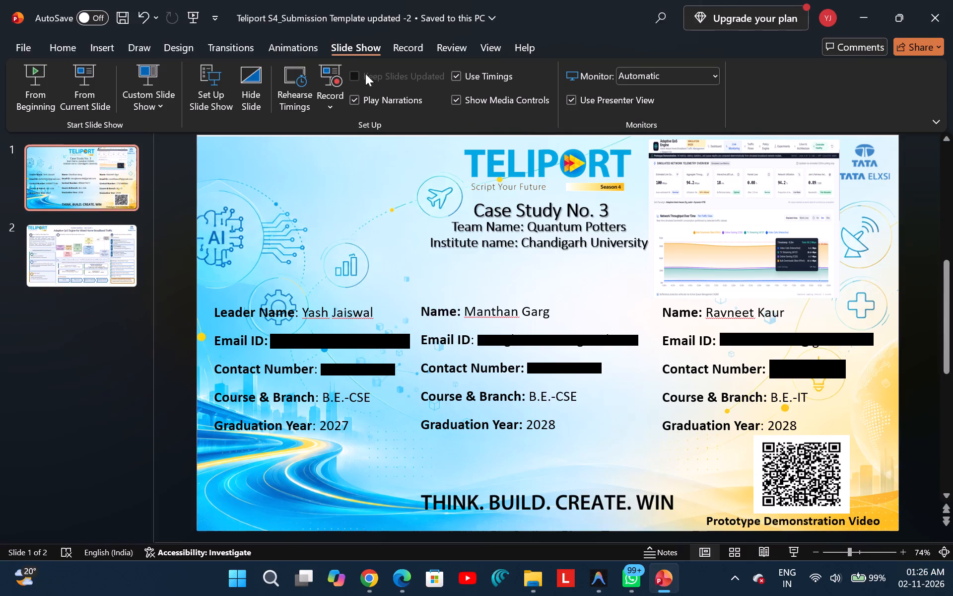
# Start the slide show from the beginning to check the first slide full screen.
pyautogui.click(29, 63)
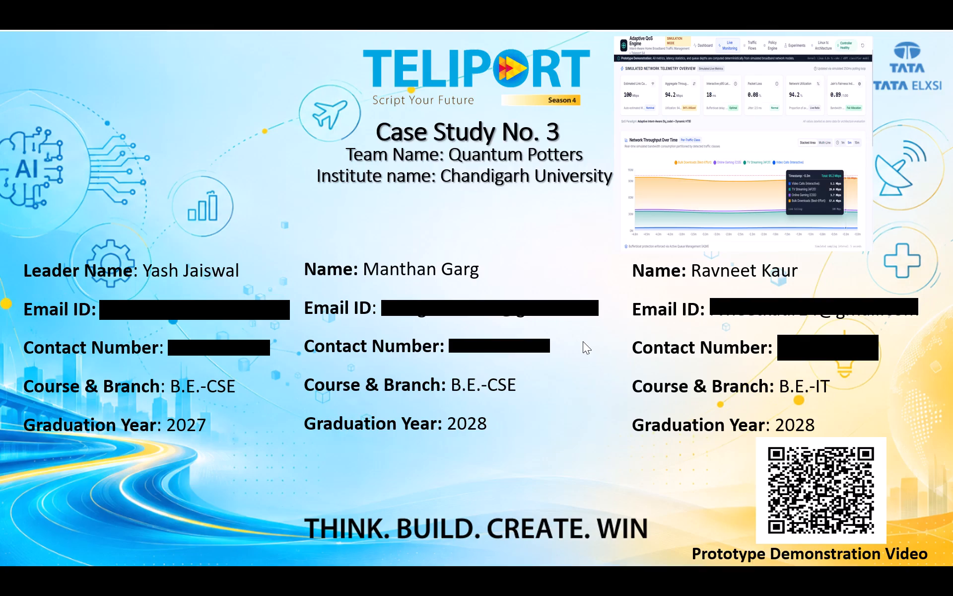
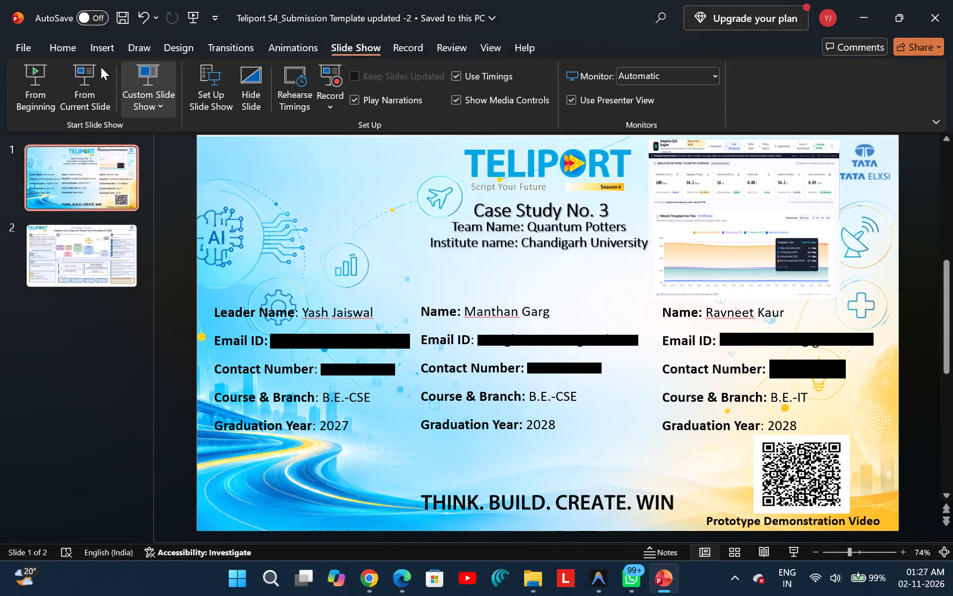
pyautogui.click(734, 227)
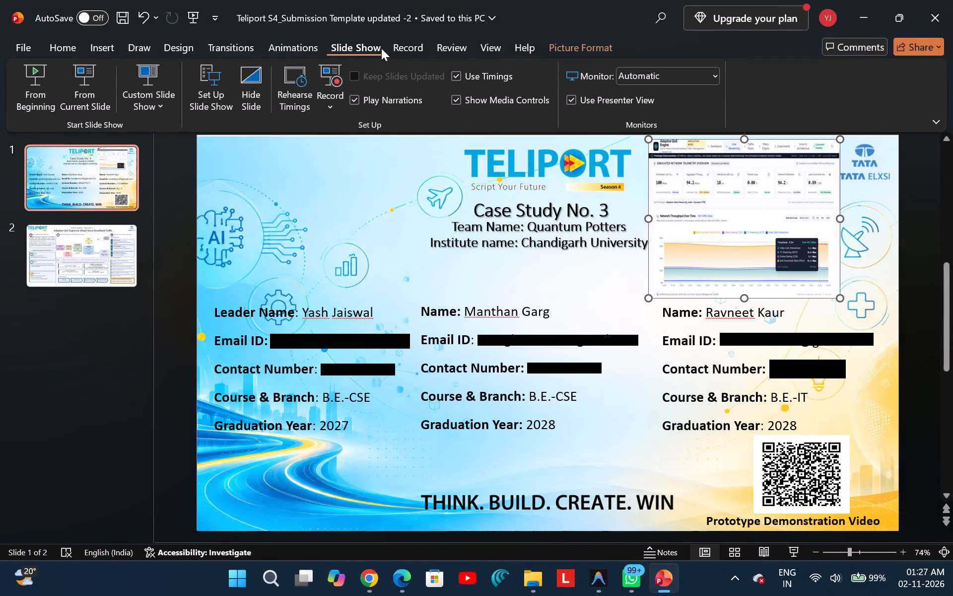
pyautogui.click(90, 52)
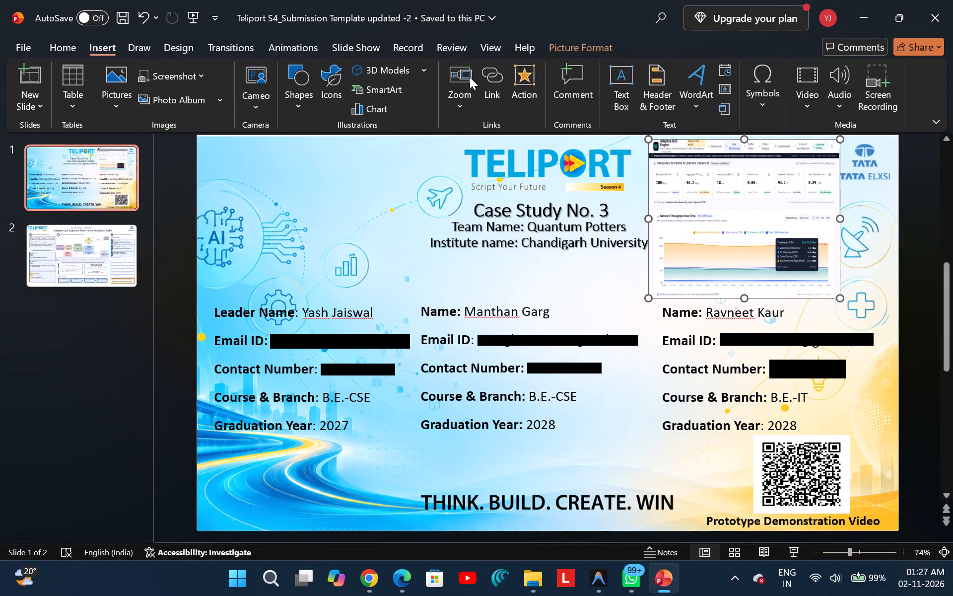
pyautogui.click(497, 88)
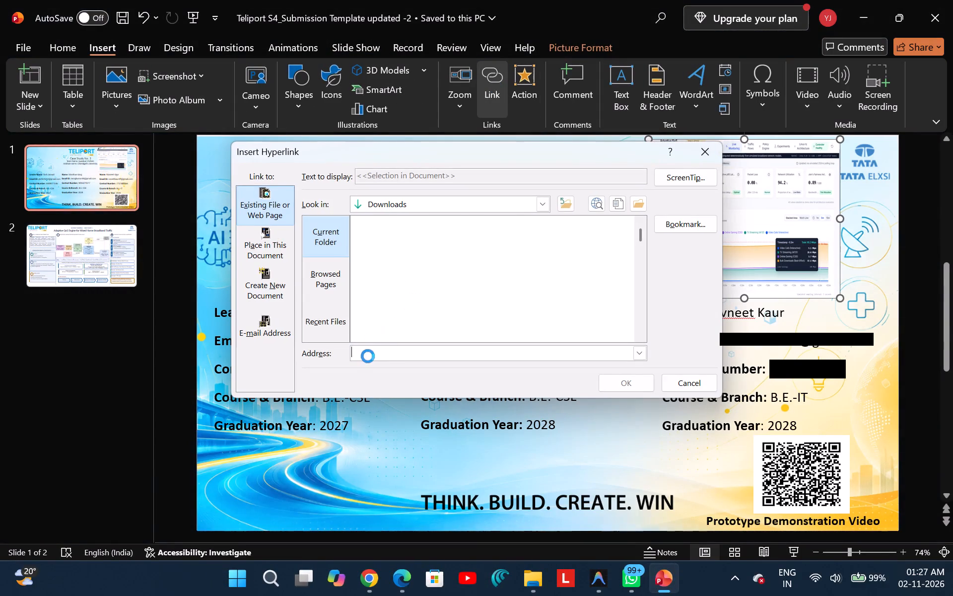
pyautogui.click(367, 356)
pyautogui.hotkey('alt', 'Tab')
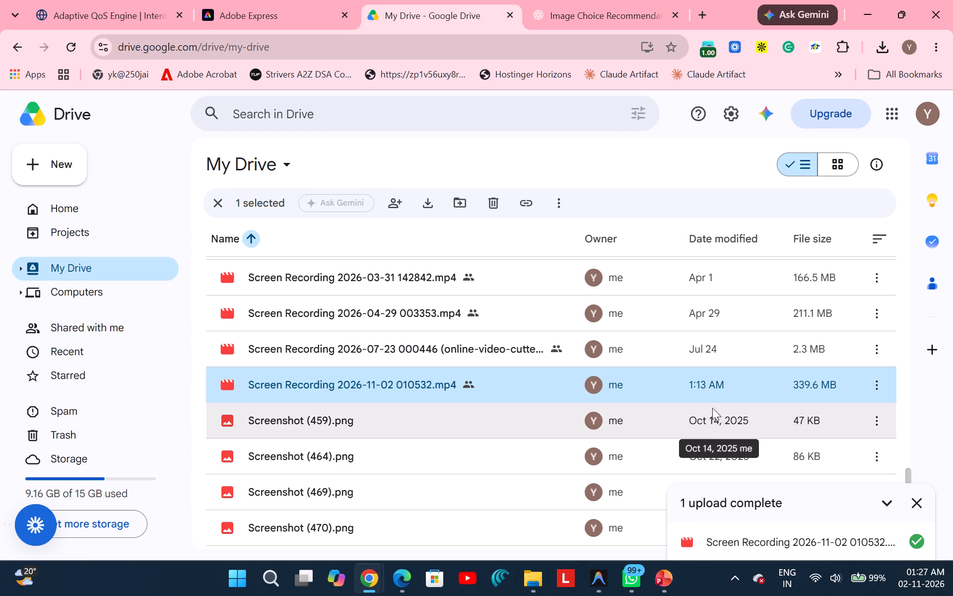
pyautogui.click(874, 386)
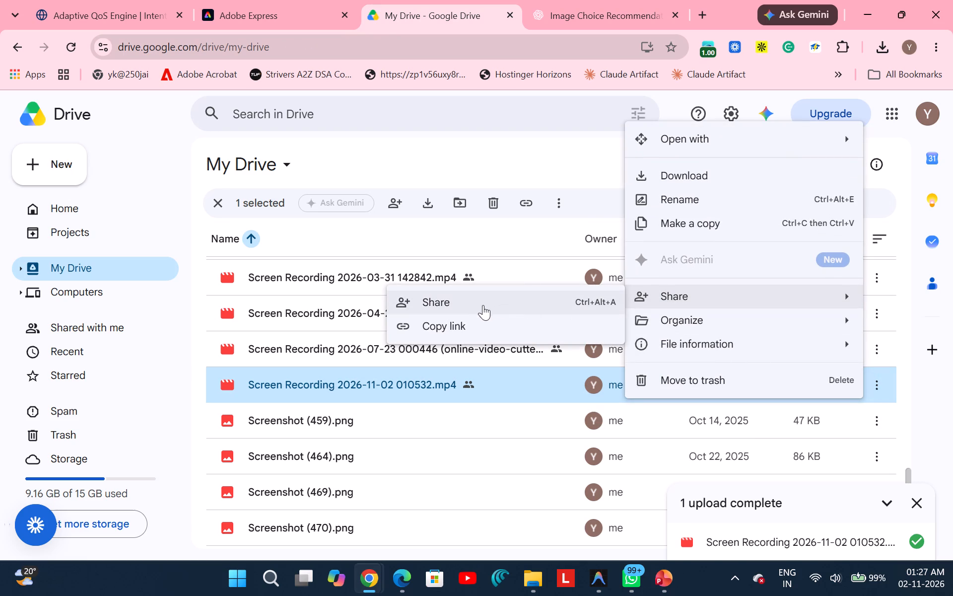
pyautogui.click(464, 326)
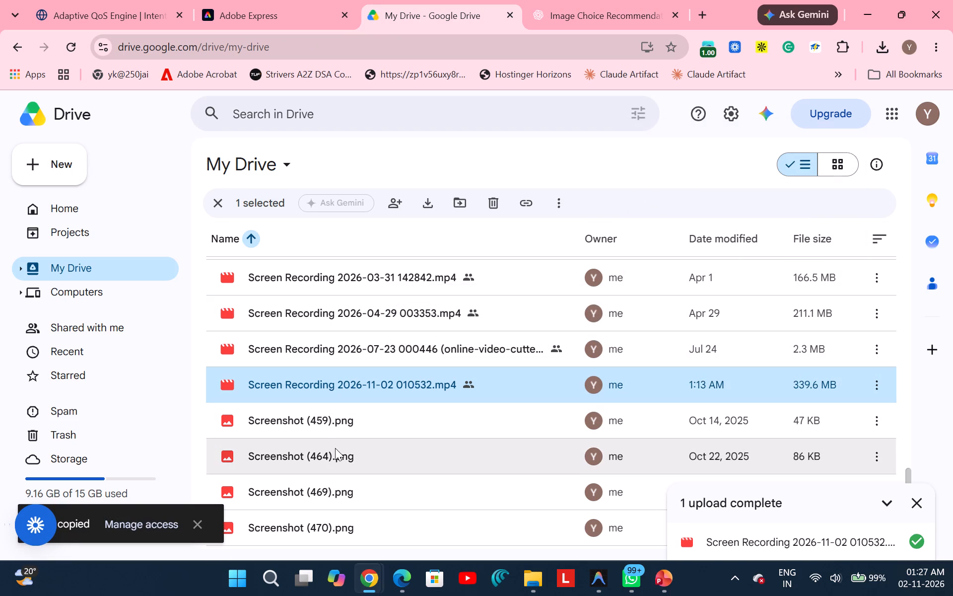
pyautogui.click(157, 523)
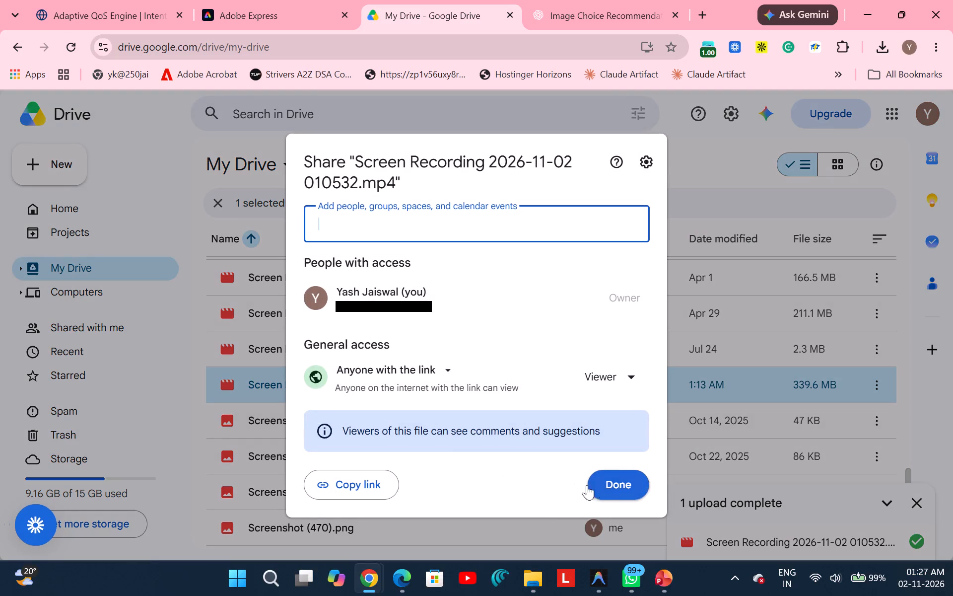
pyautogui.click(371, 477)
pyautogui.hotkey('alt', 'Tab')
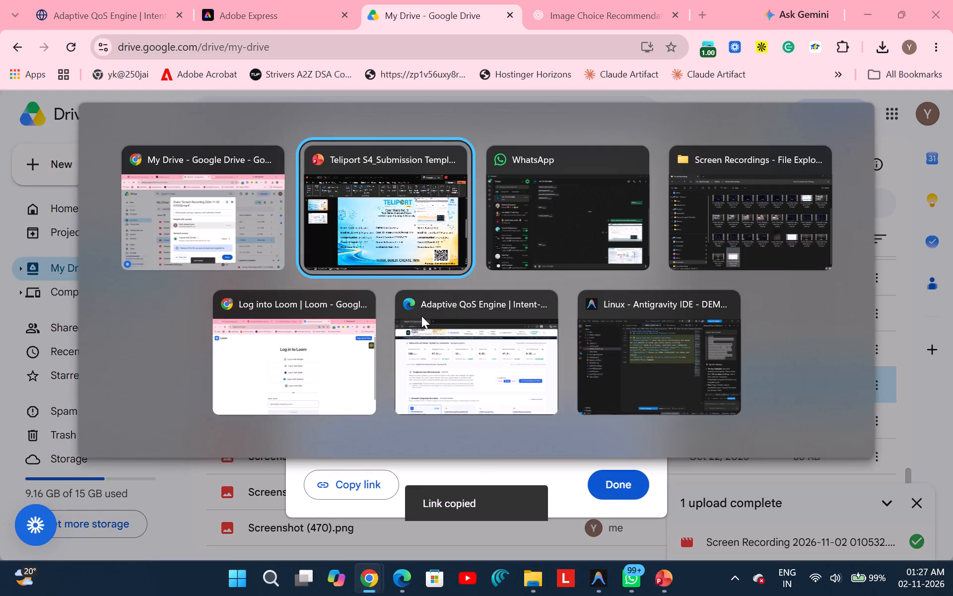
pyautogui.hotkey('ctrl', 'v')
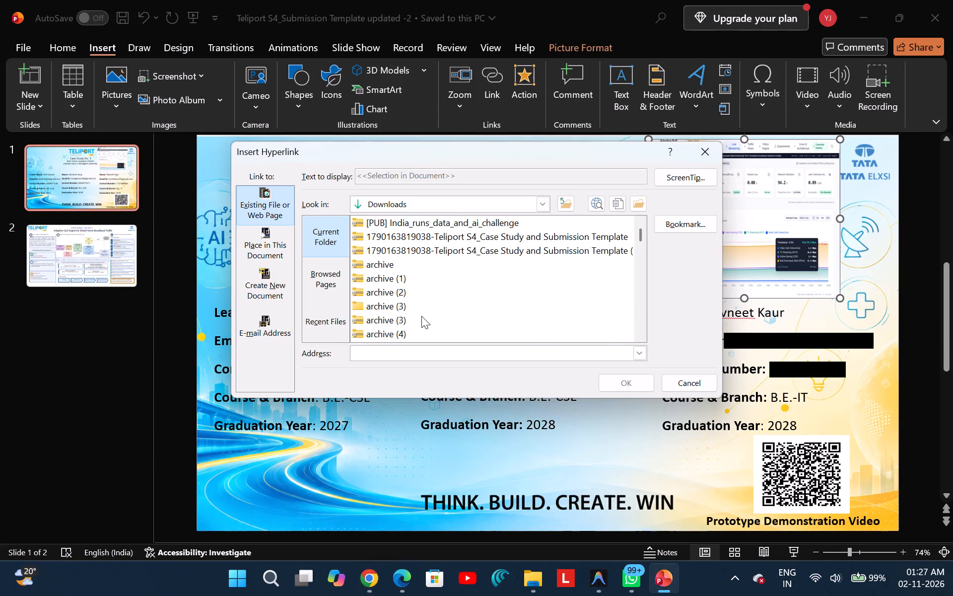
pyautogui.press('Return')
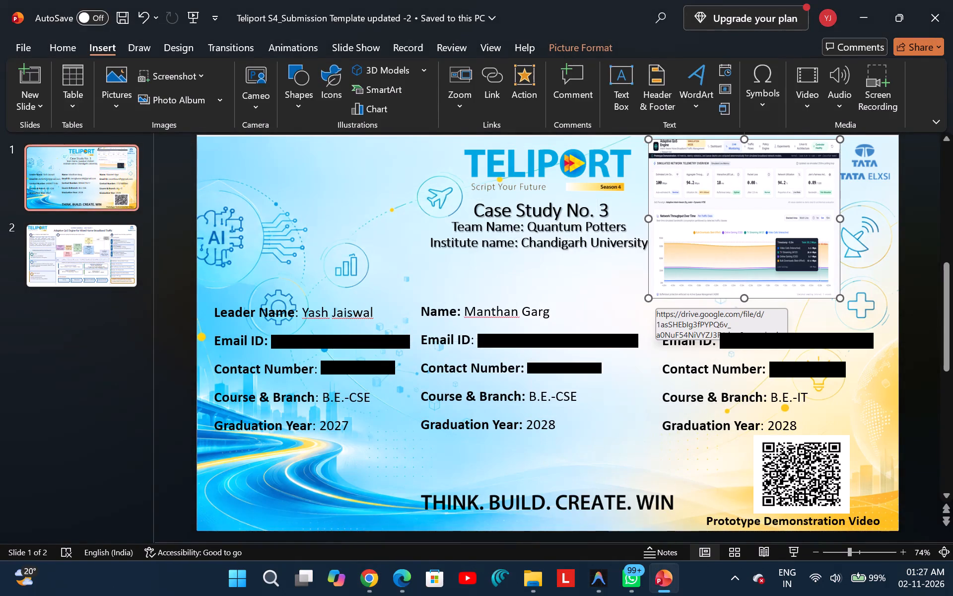
pyautogui.click(908, 329)
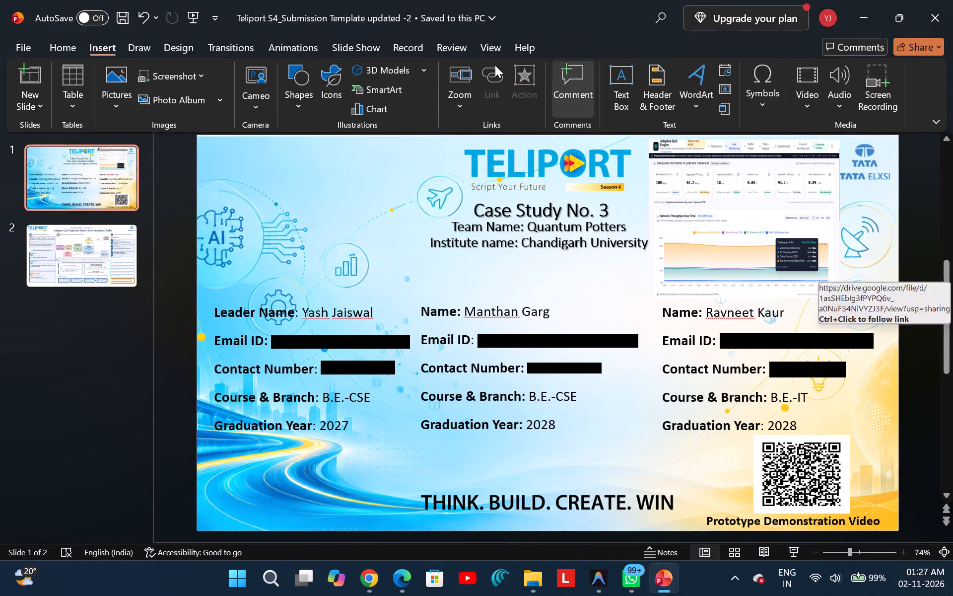
# Run the slide show from the beginning, test the screenshot's link by playing the demo video briefly, close the video and end the show.
pyautogui.click(342, 48)
pyautogui.click(45, 91)
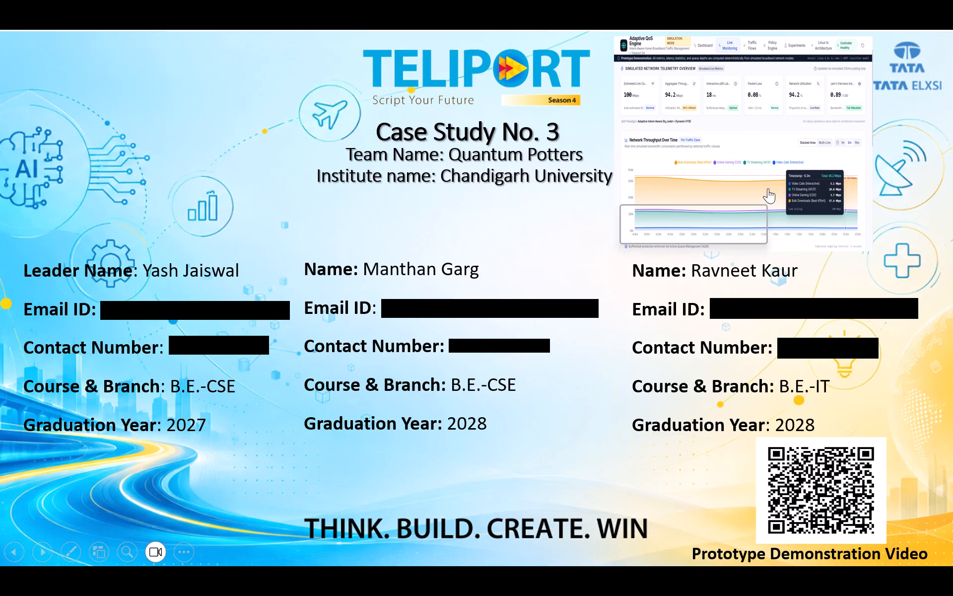
pyautogui.click(768, 188)
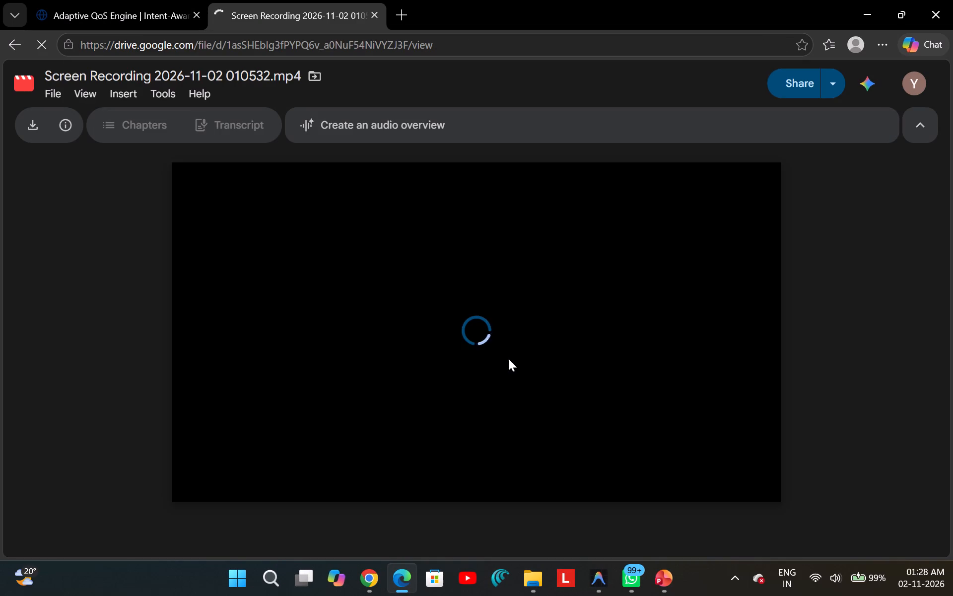
pyautogui.click(474, 337)
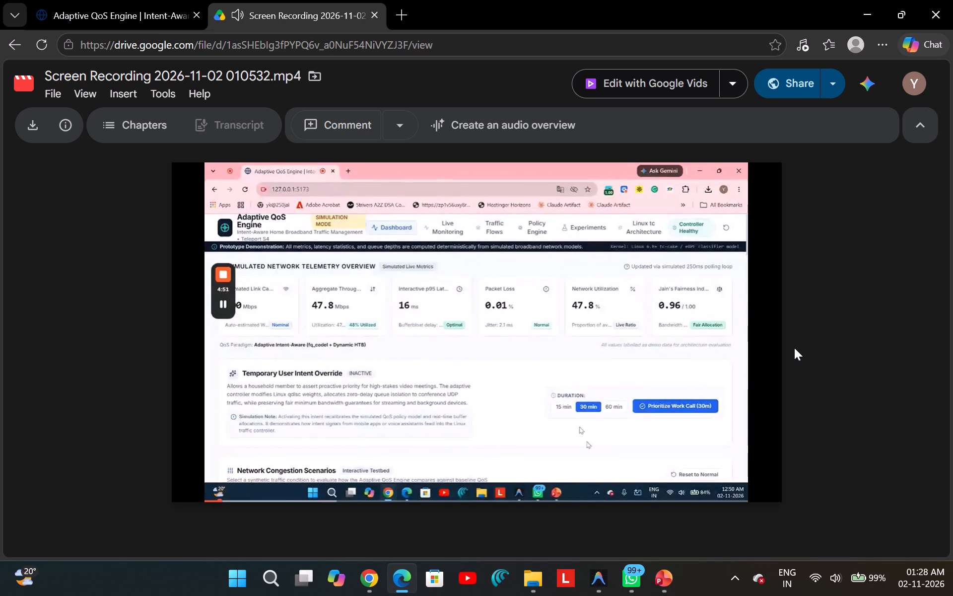
pyautogui.click(377, 18)
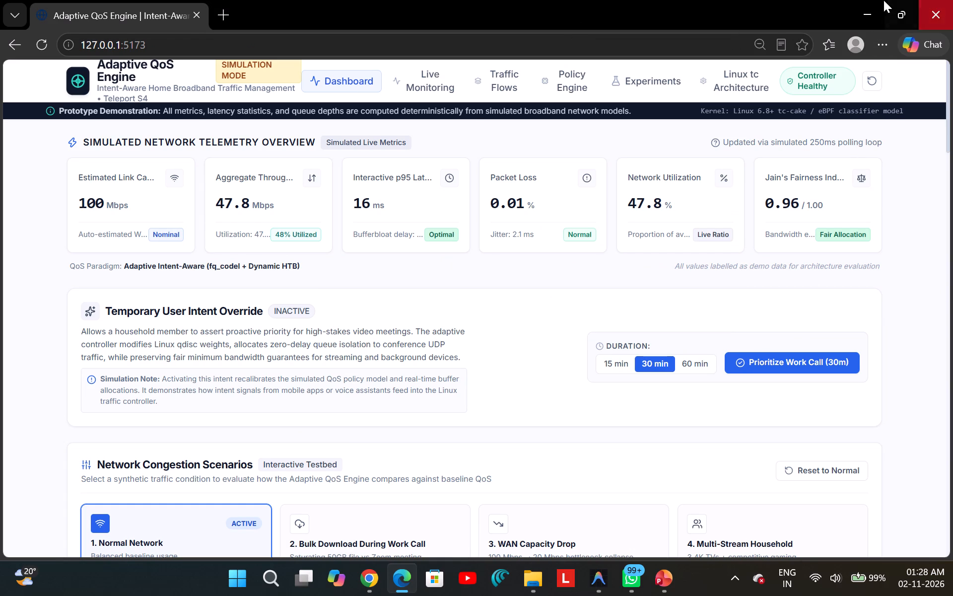
pyautogui.click(878, 0)
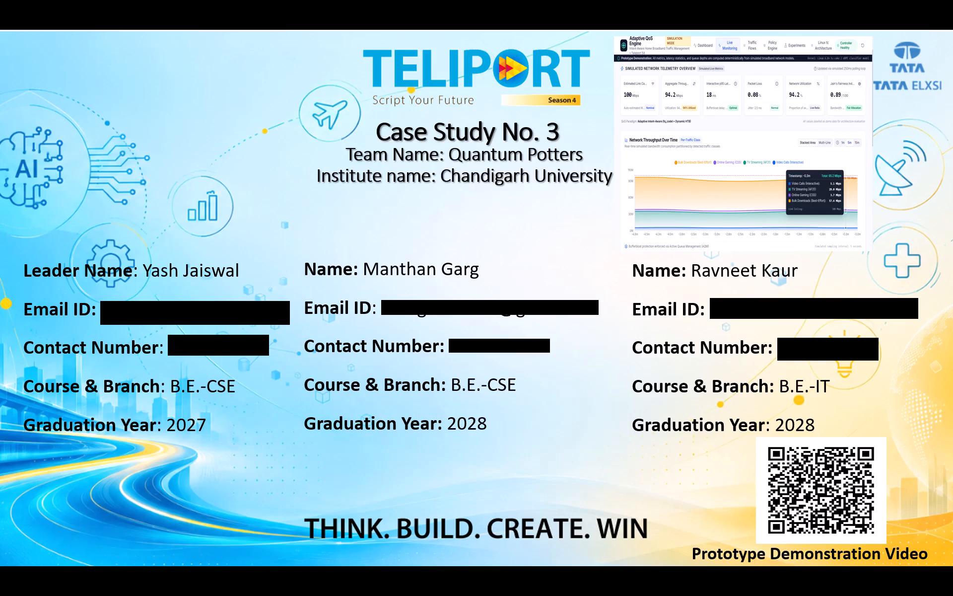
pyautogui.press('Escape')
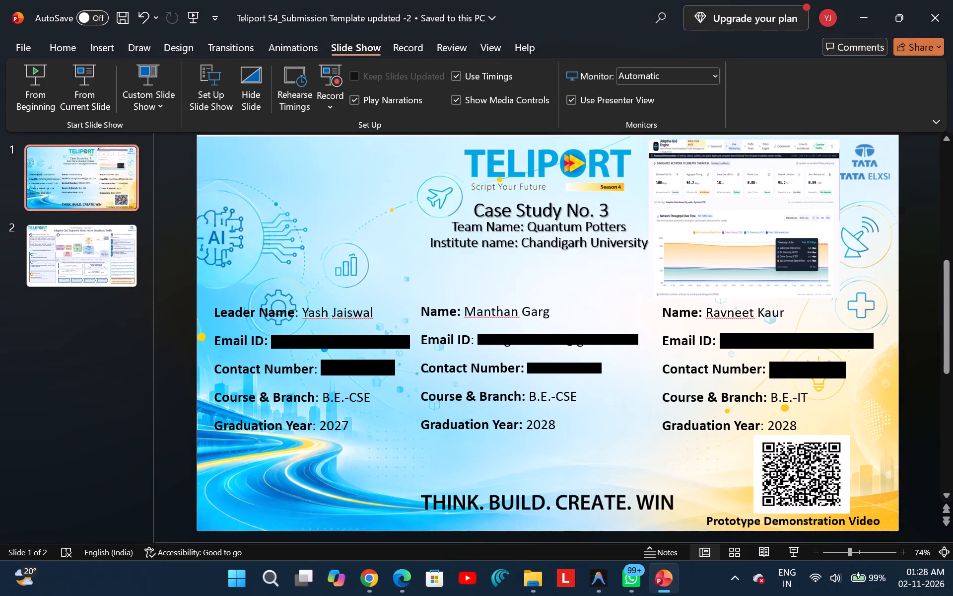
# Check the second slide and switch to the ChatGPT conversation in Chrome.
pyautogui.press('Down')
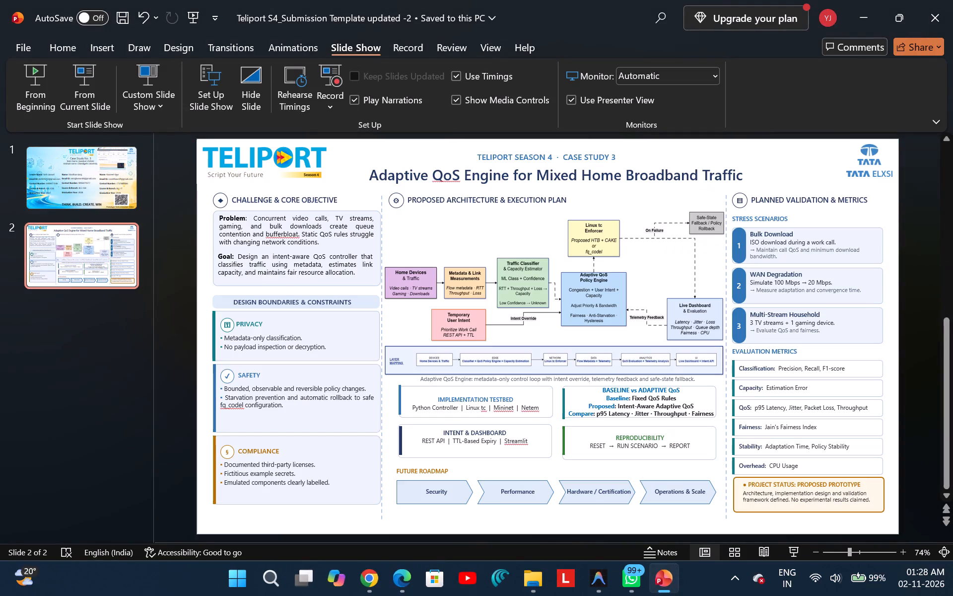
pyautogui.hotkey('alt', 'Tab')
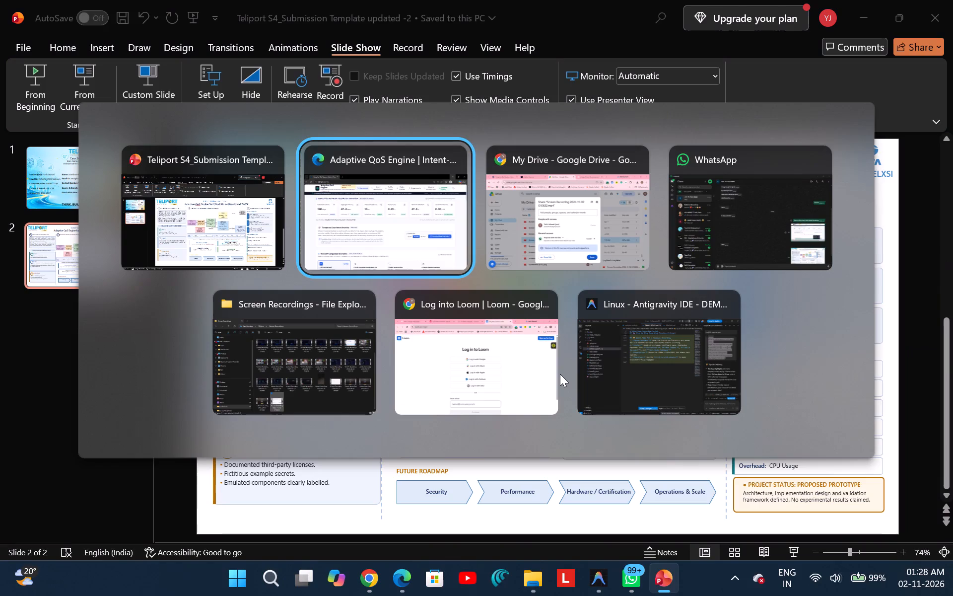
pyautogui.hotkey('alt', 'Tab')
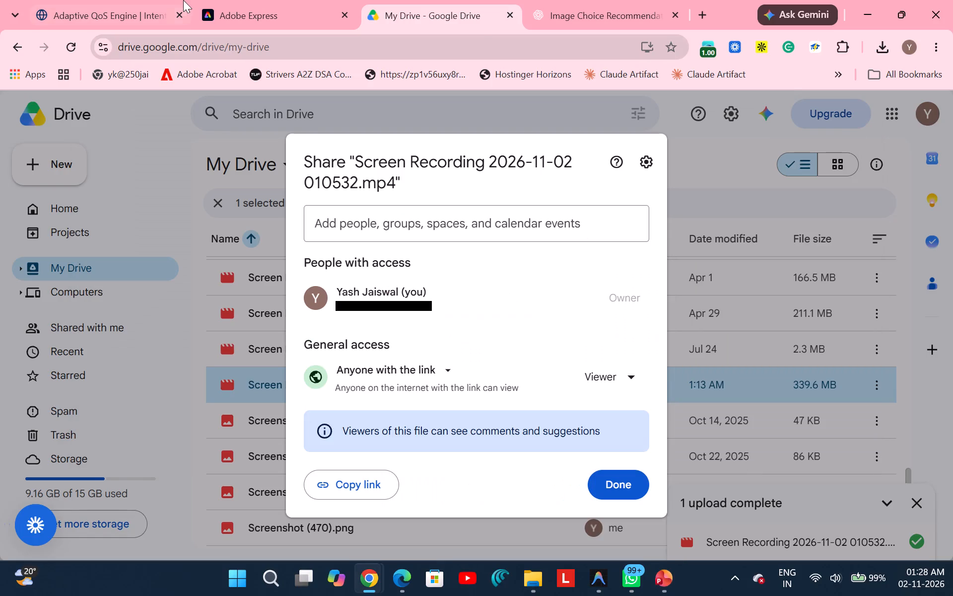
pyautogui.click(637, 0)
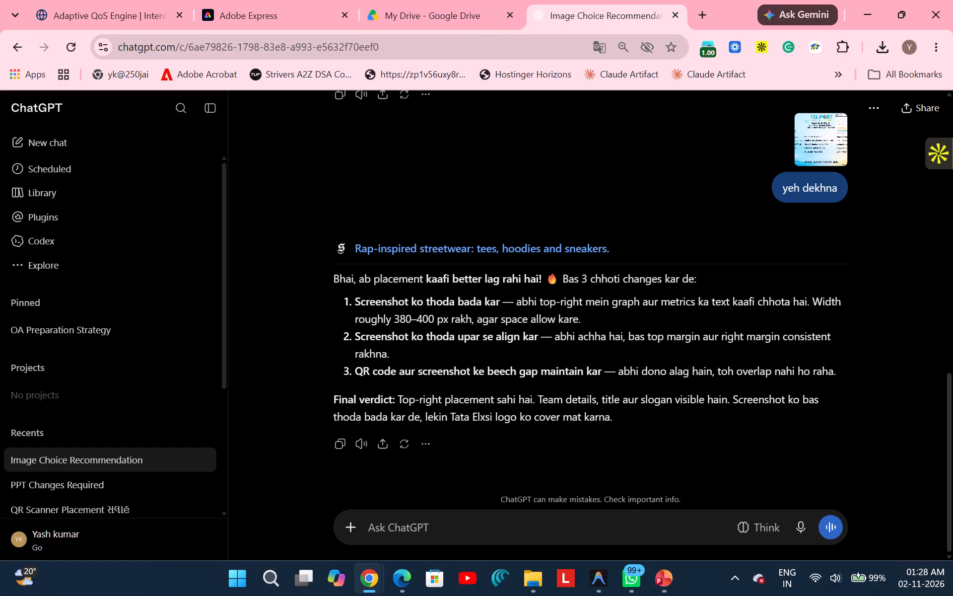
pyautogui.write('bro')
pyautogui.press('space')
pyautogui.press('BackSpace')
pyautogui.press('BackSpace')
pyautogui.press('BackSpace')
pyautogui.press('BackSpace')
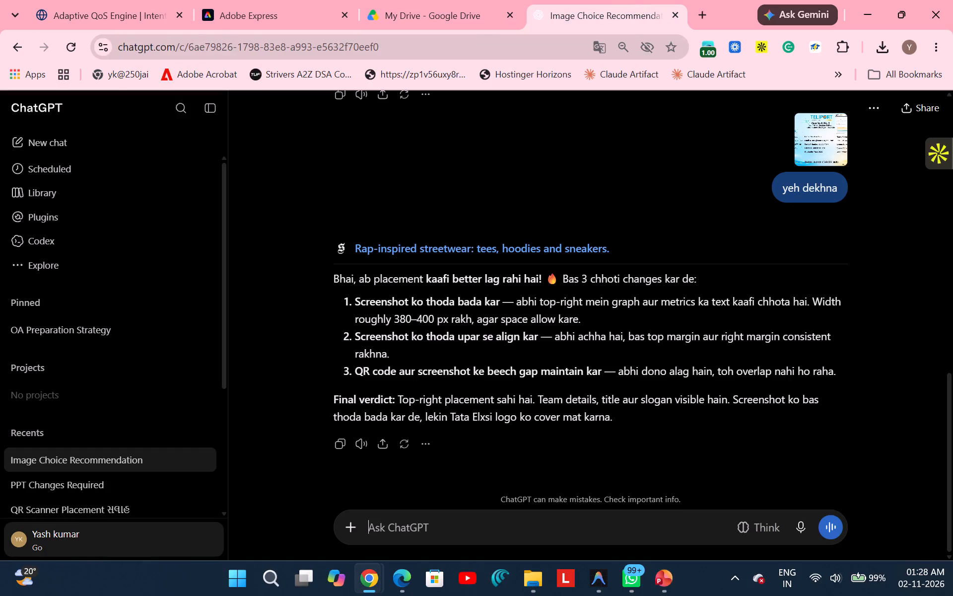
pyautogui.click(69, 492)
pyautogui.click(426, 521)
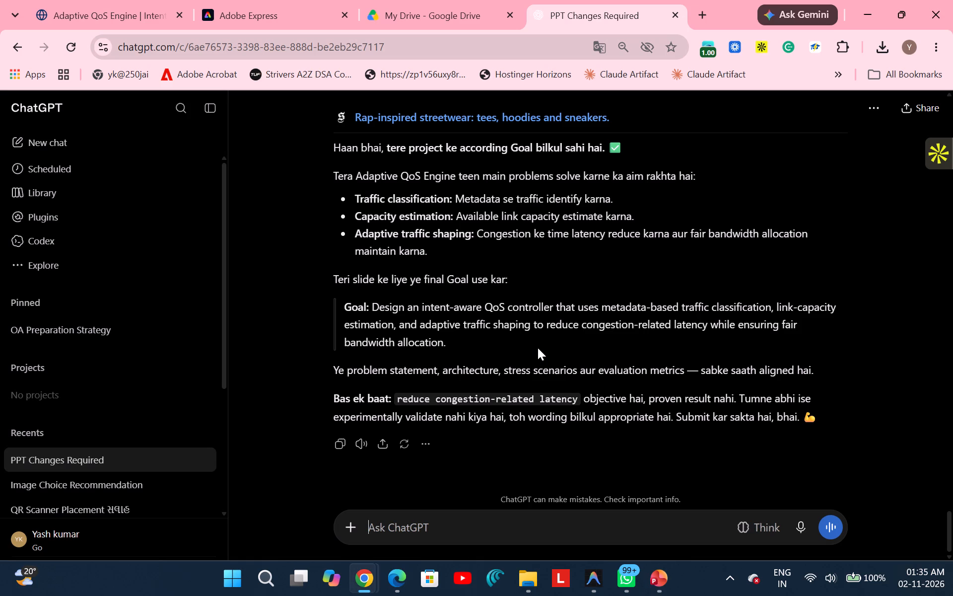
pyautogui.hotkey('alt', 'Tab')
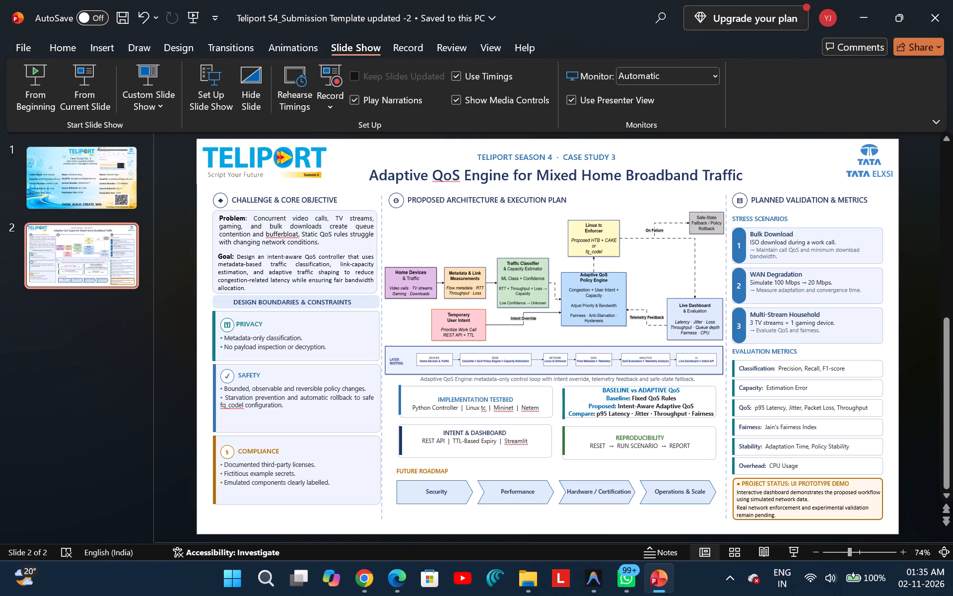
# Replace the space between "Problem:" and "Concurrent" in the problem text.
pyautogui.click(253, 219)
pyautogui.press('BackSpace')
pyautogui.press('space')
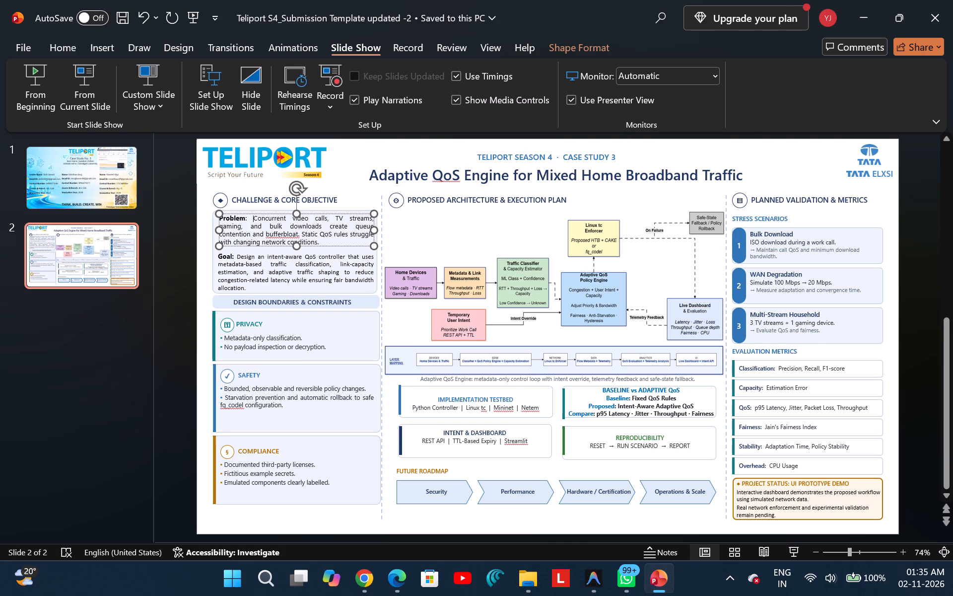
# Leave the problem text box and look over both slides of the presentation.
pyautogui.click(911, 296)
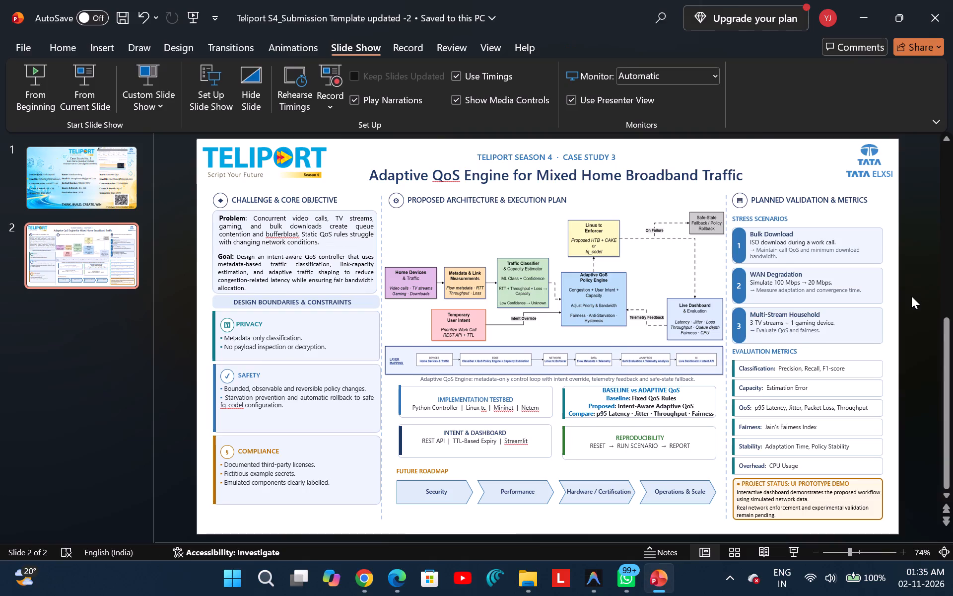
pyautogui.press('Down')
pyautogui.press('Up')
pyautogui.press('Down')
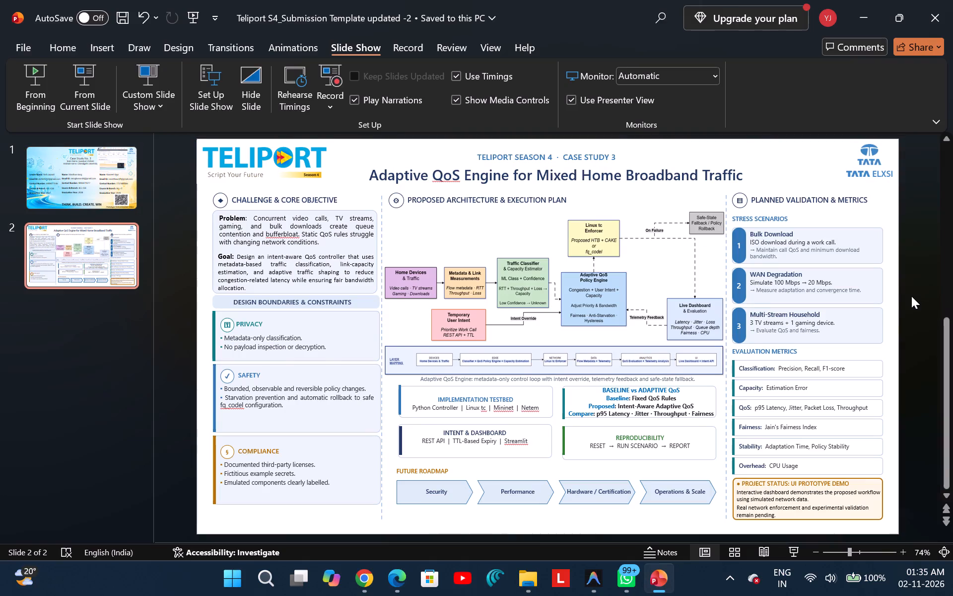
pyautogui.press('Up')
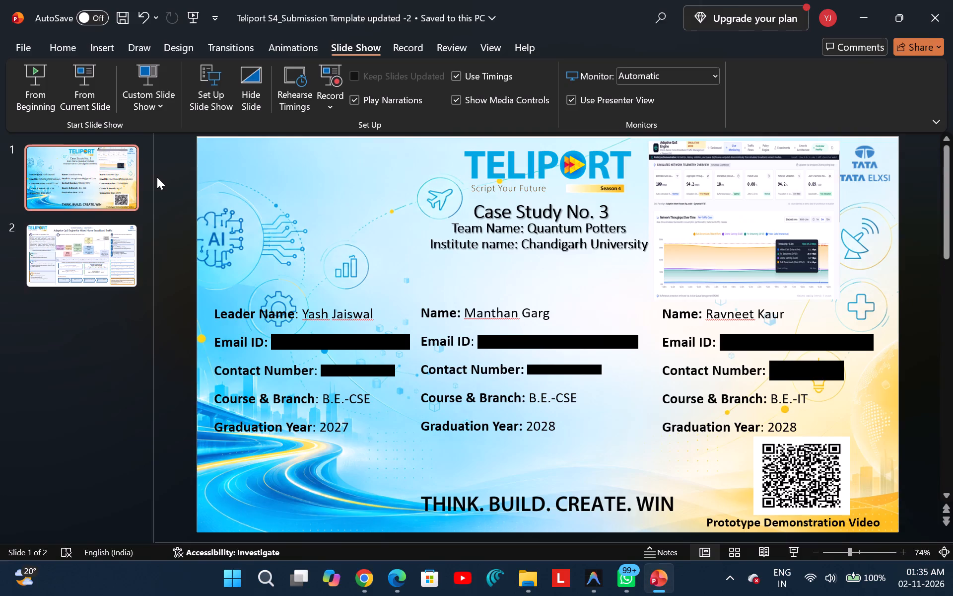
# Save a copy of the presentation in Downloads, named with the team leader's full name followed by "_Quantum Potters_Chandigarh University".
pyautogui.click(23, 50)
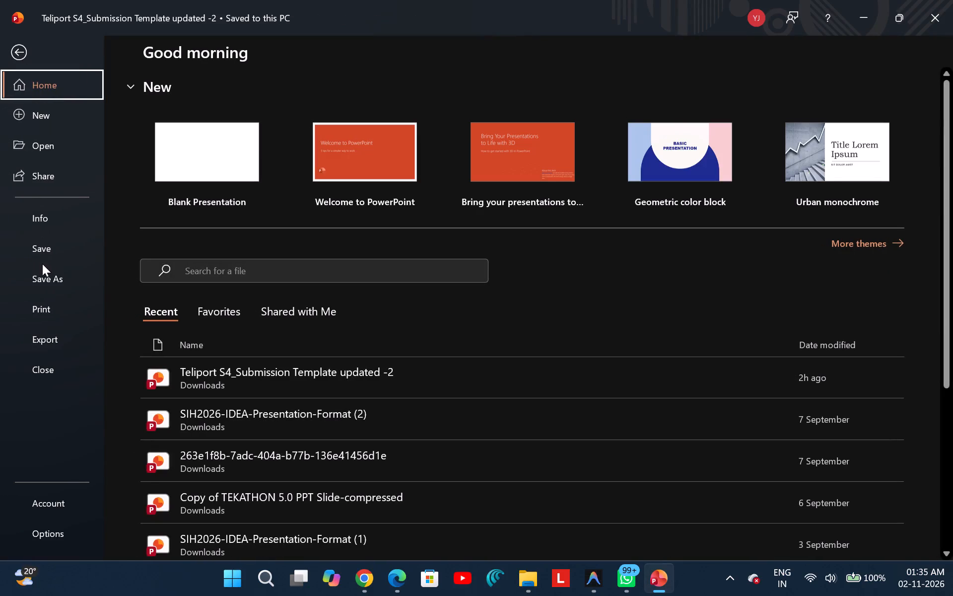
pyautogui.click(45, 279)
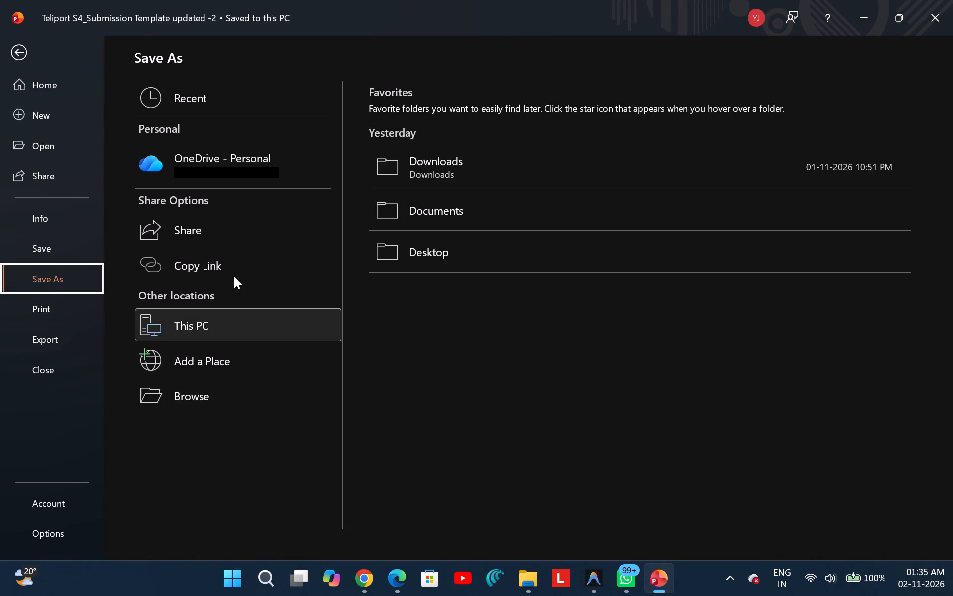
pyautogui.click(445, 184)
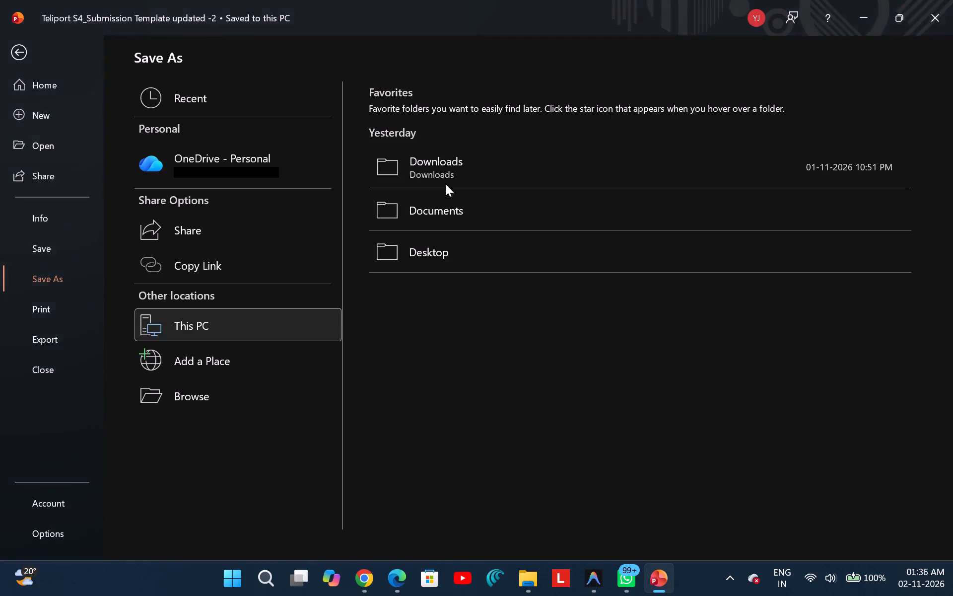
pyautogui.press('BackSpace')
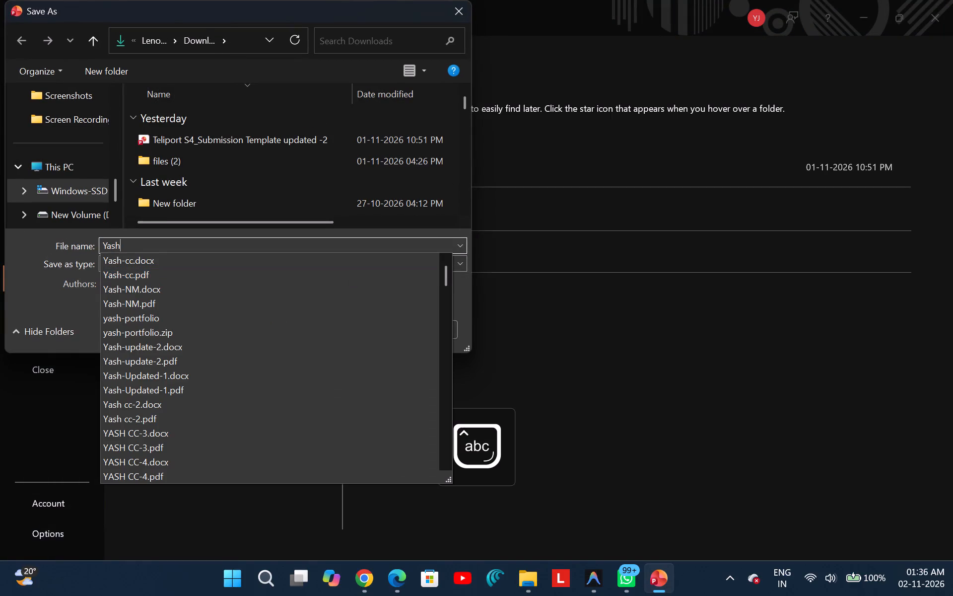
pyautogui.hotkey('shift', '_')
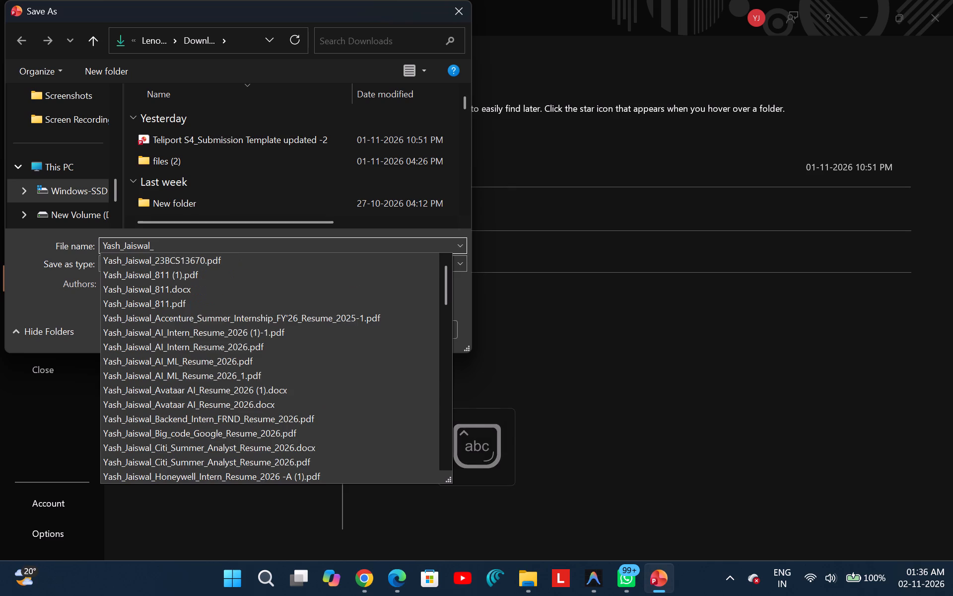
pyautogui.press('q')
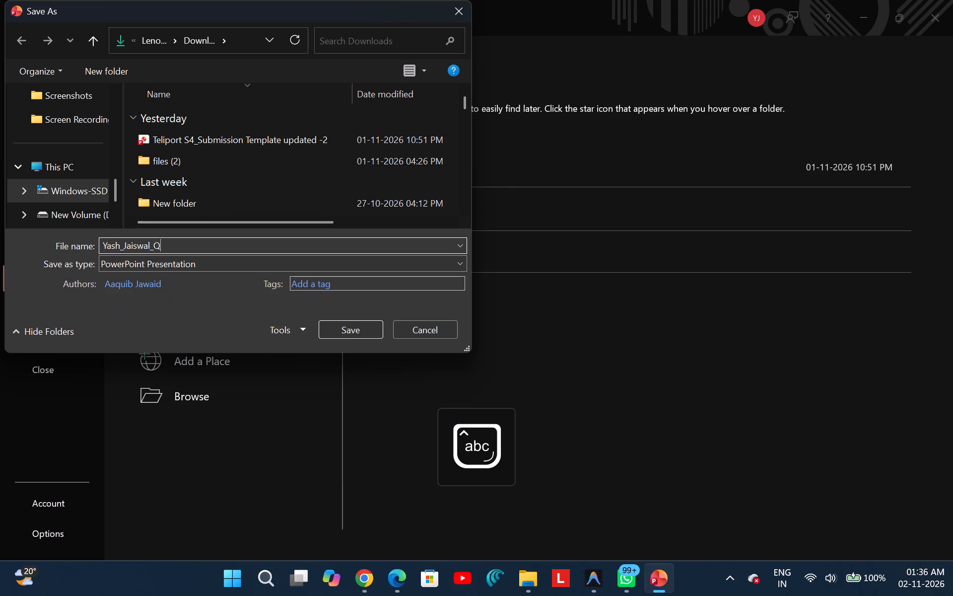
pyautogui.write('tum')
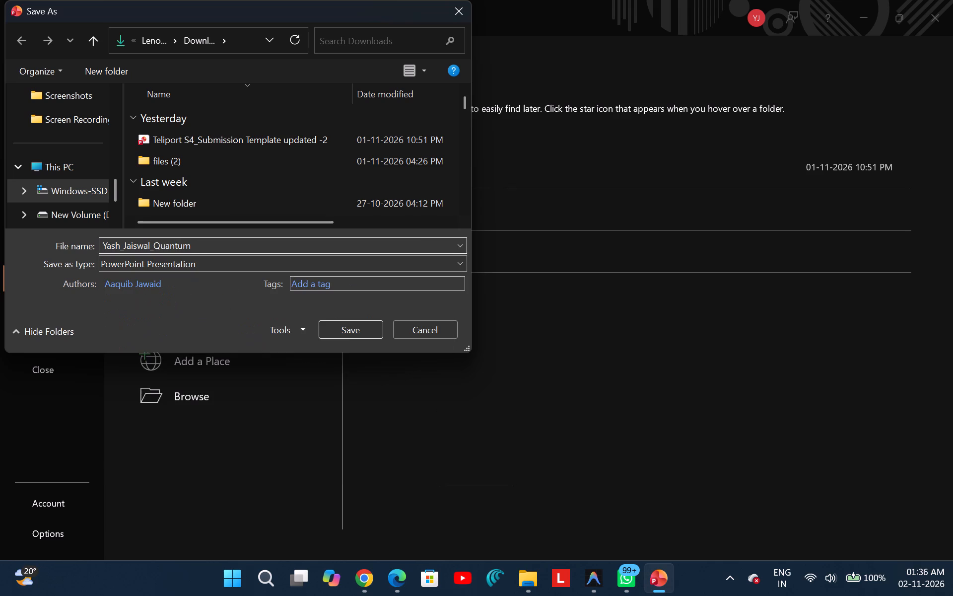
pyautogui.press('space')
pyautogui.write('otters')
pyautogui.hotkey('shift', '_')
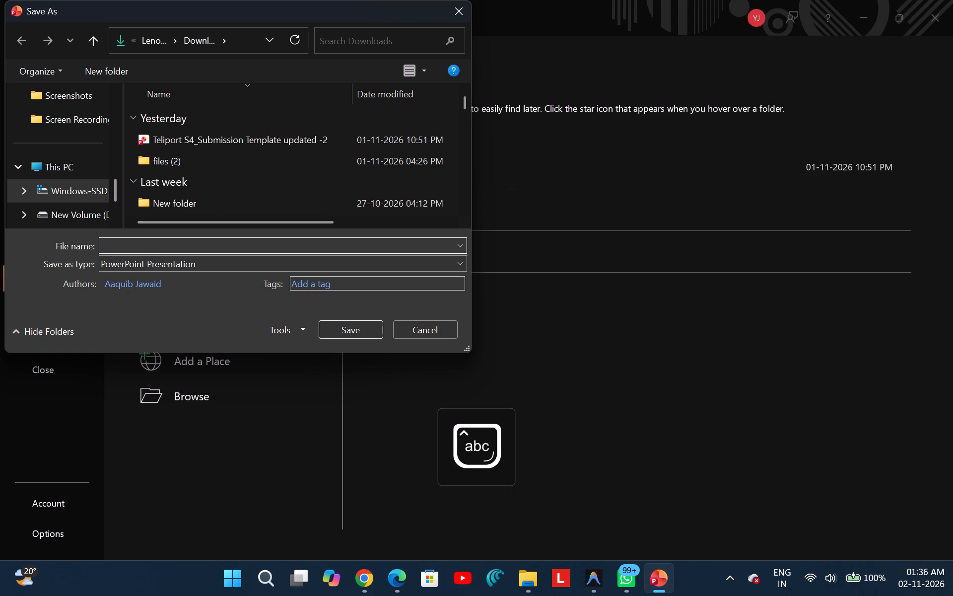
pyautogui.click(126, 247)
pyautogui.press('Left')
pyautogui.press('BackSpace')
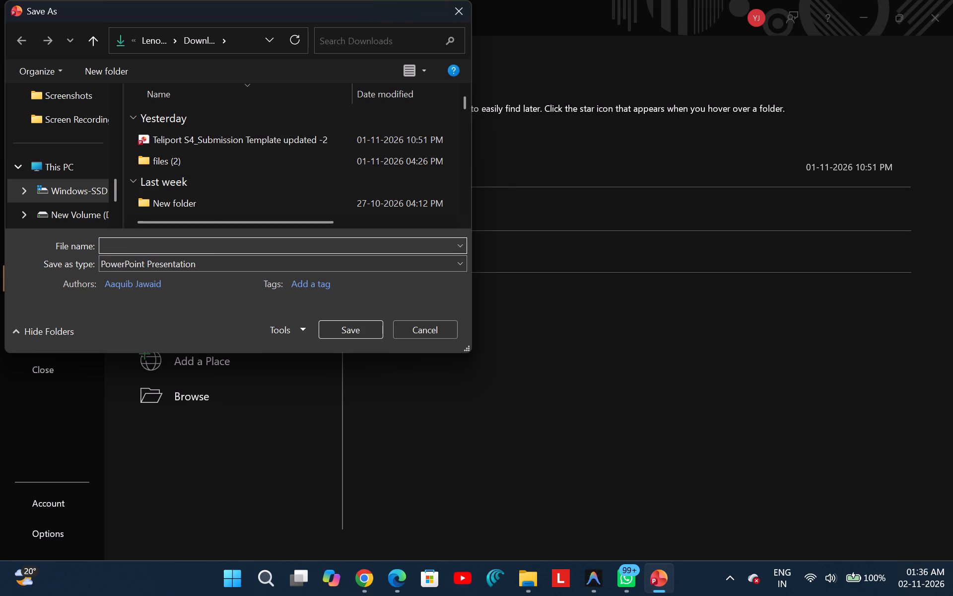
pyautogui.press('space')
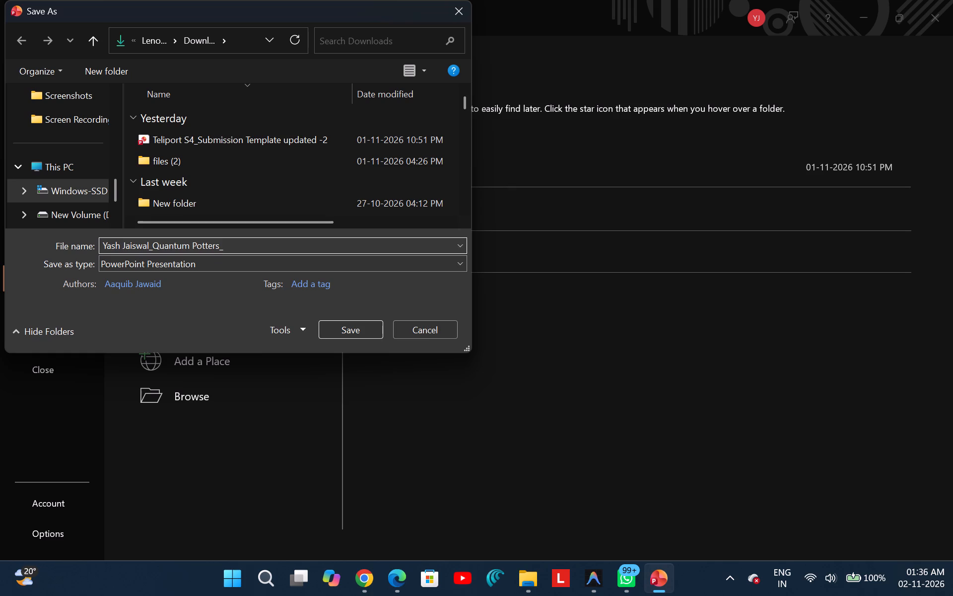
pyautogui.click(227, 243)
pyautogui.press('c')
pyautogui.press('Return')
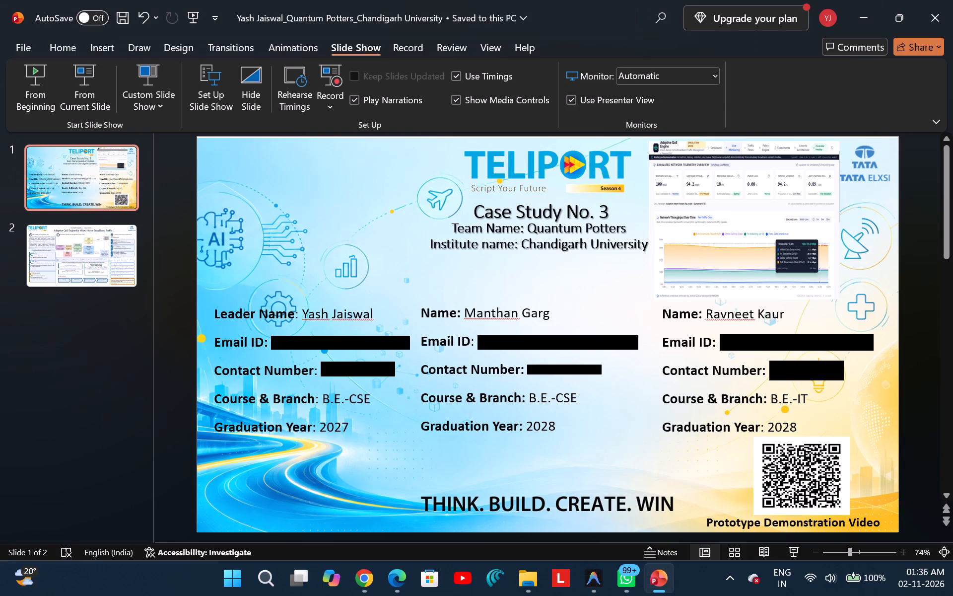
# Review both slides of the newly saved presentation, ending on the title slide.
pyautogui.press('Down')
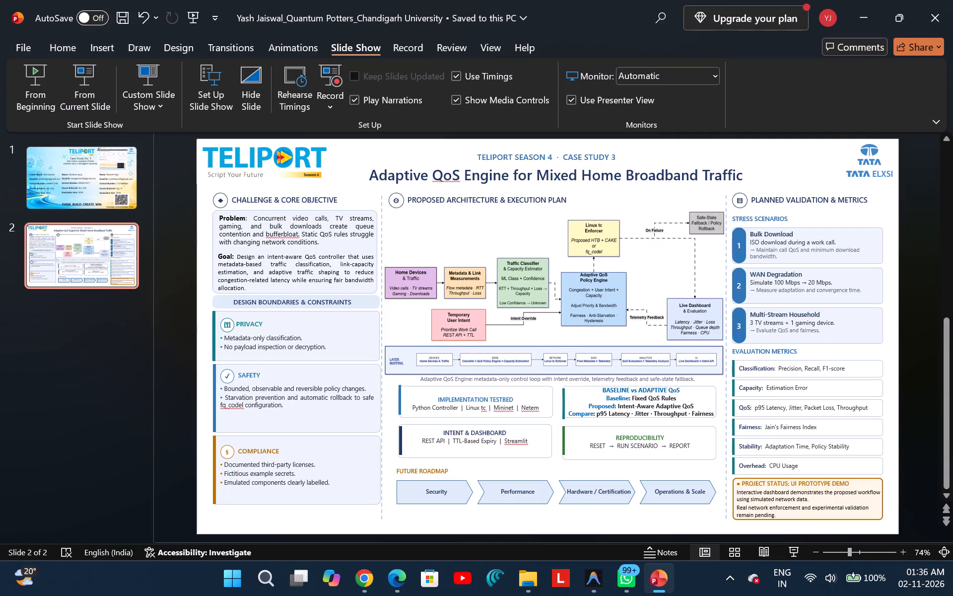
pyautogui.press('Up')
pyautogui.press('Down')
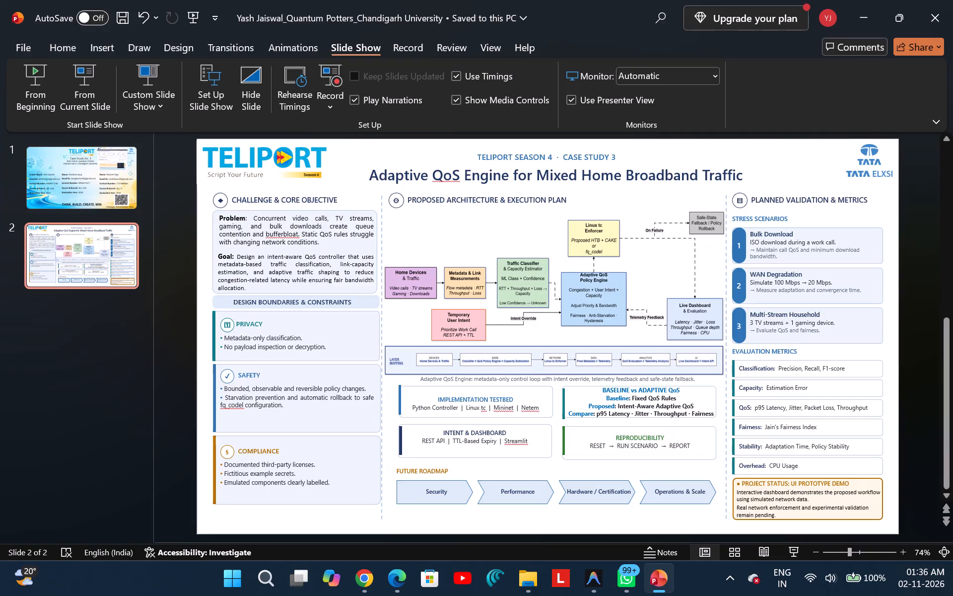
pyautogui.press('Up')
pyautogui.press('Down')
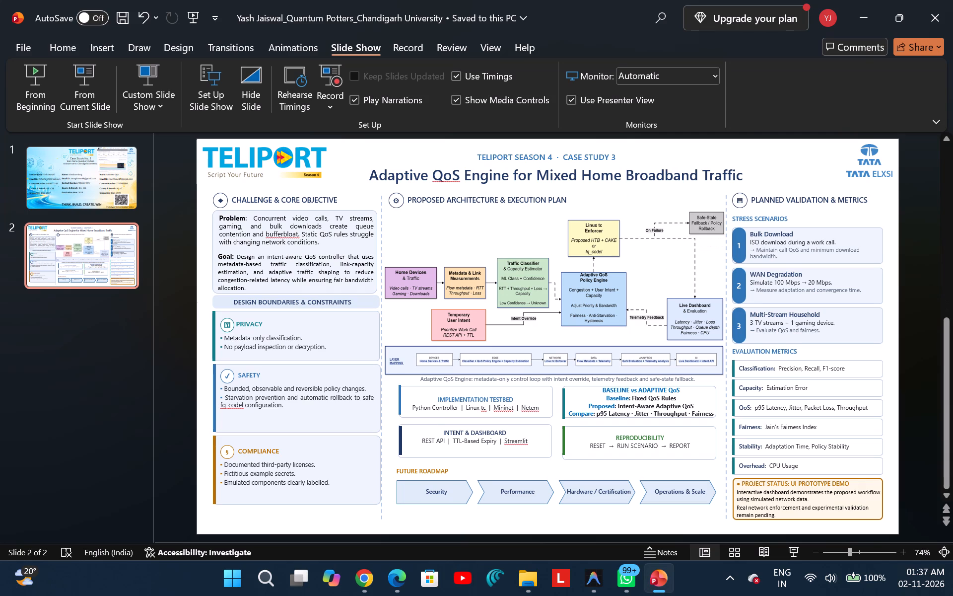